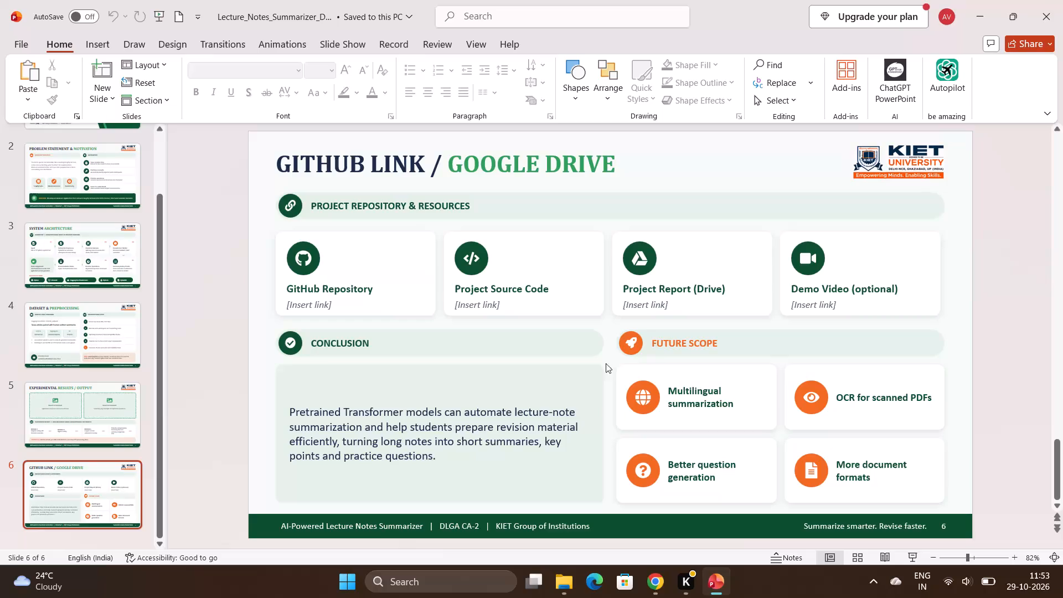
Go back from the GitHub Link / Google Drive slide to the Experimental Results / Output slide.
key(Up)
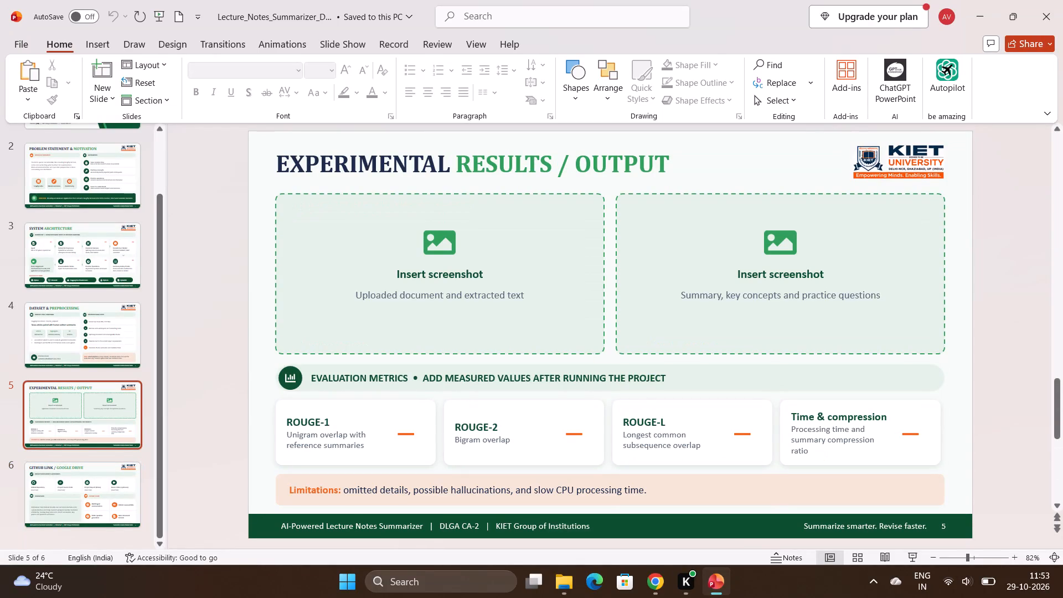
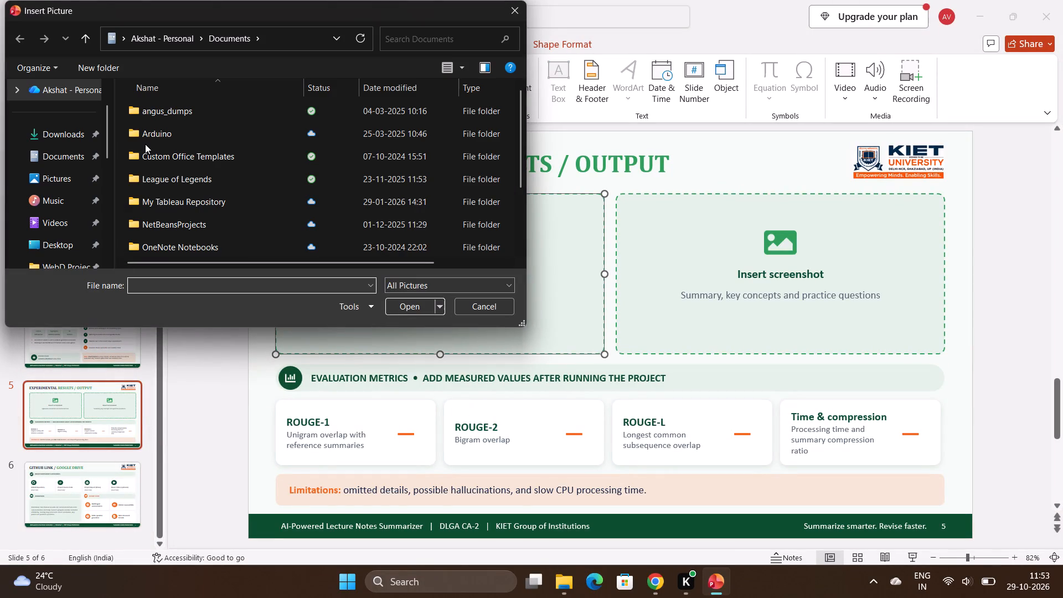
Insert the picture "WhatsApp Image 2026-10-29 at 11.53.08 AM" from the Downloads folder onto the Experimental Results / Output slide.
click(67, 130)
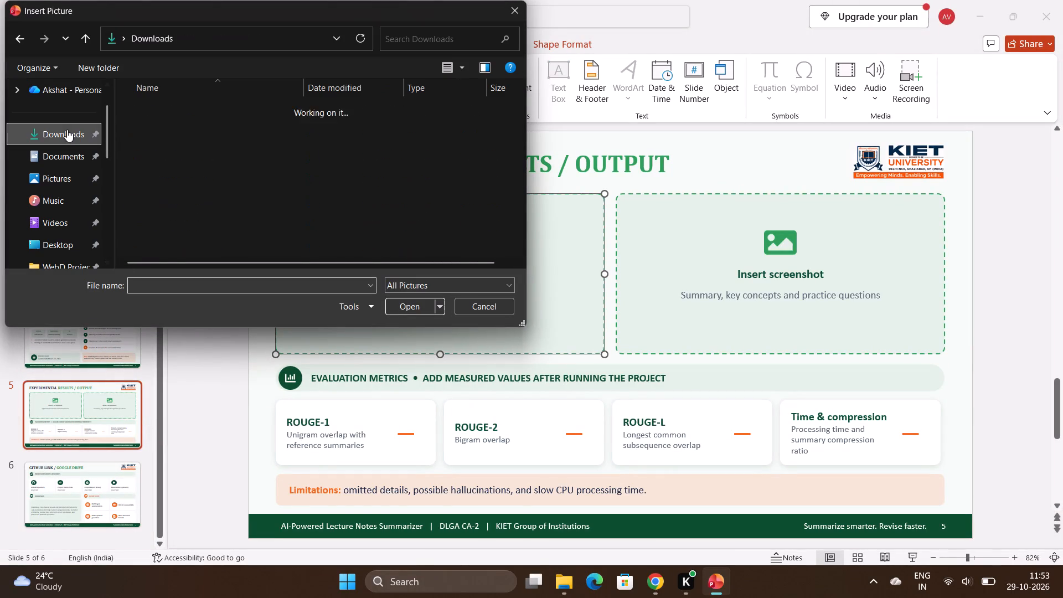
click(254, 166)
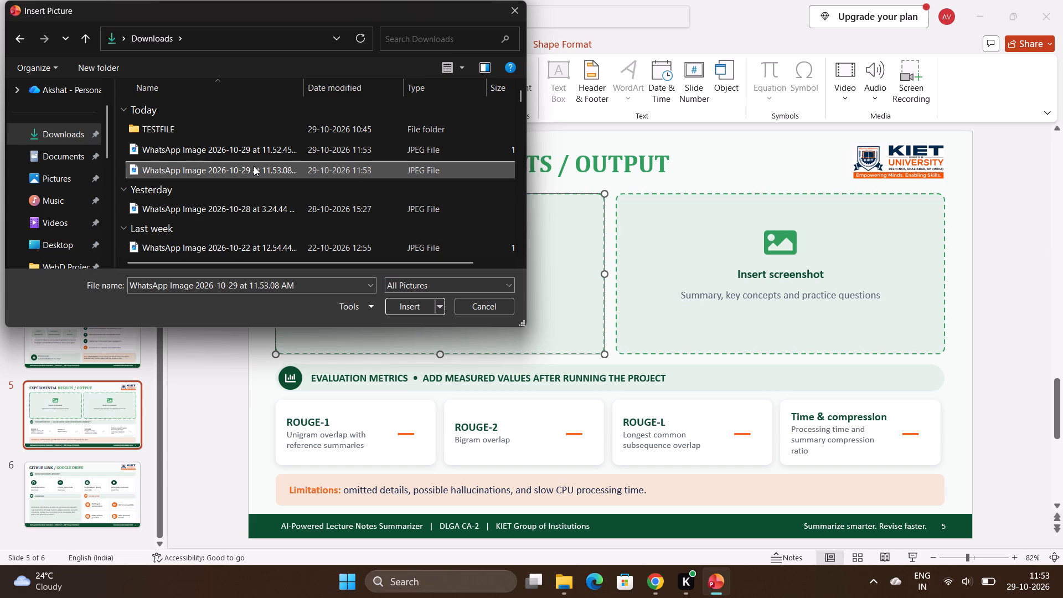
click(405, 307)
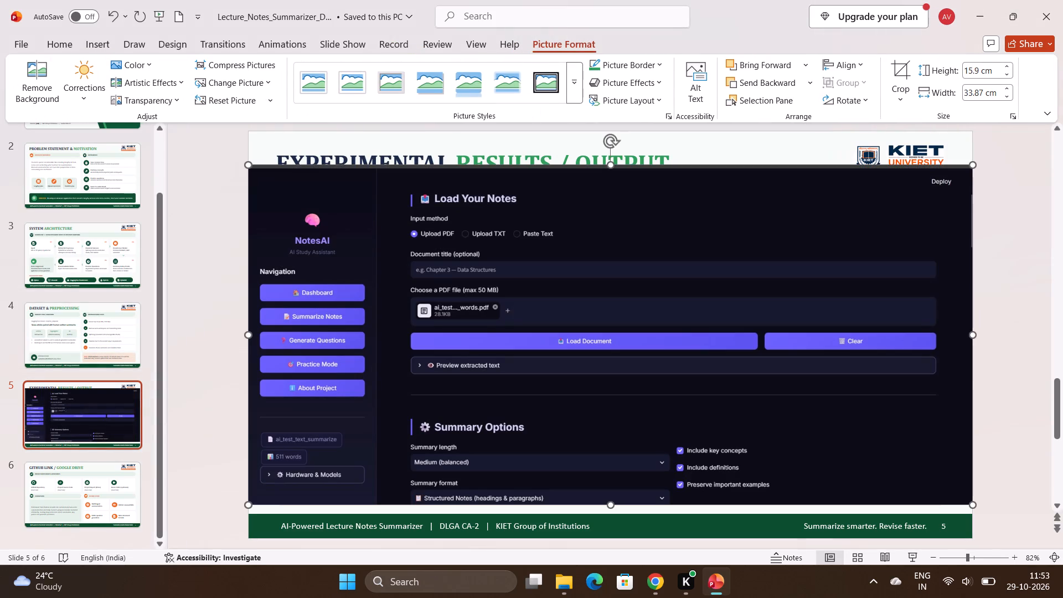
Scale down the inserted NotesAI screenshot and position it to nearly fill the "Uploaded document and extracted text" placeholder box.
drag(974, 504, 548, 332)
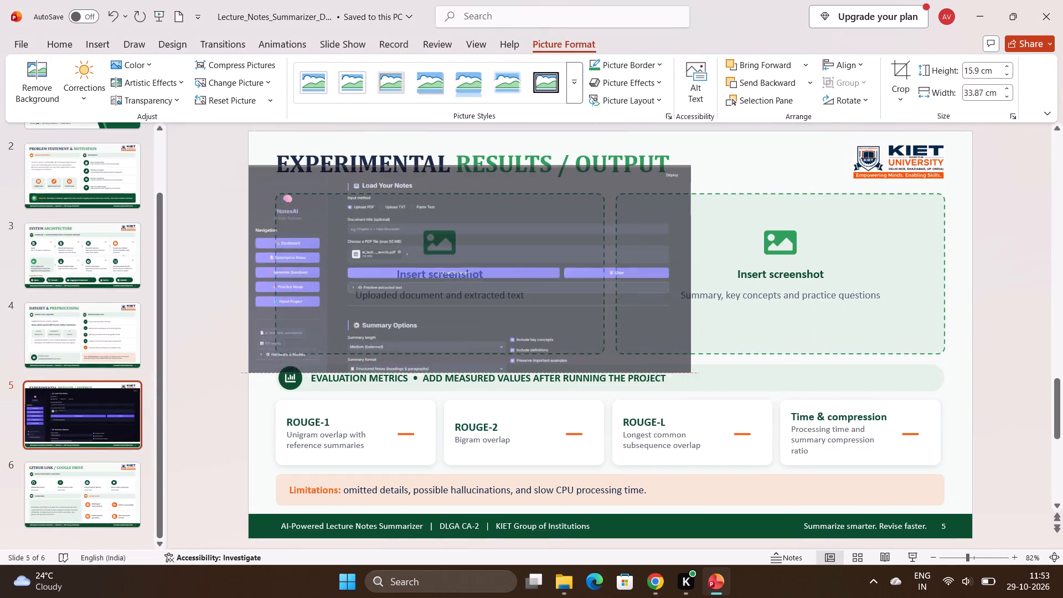
drag(548, 332, 469, 303)
drag(447, 251, 478, 295)
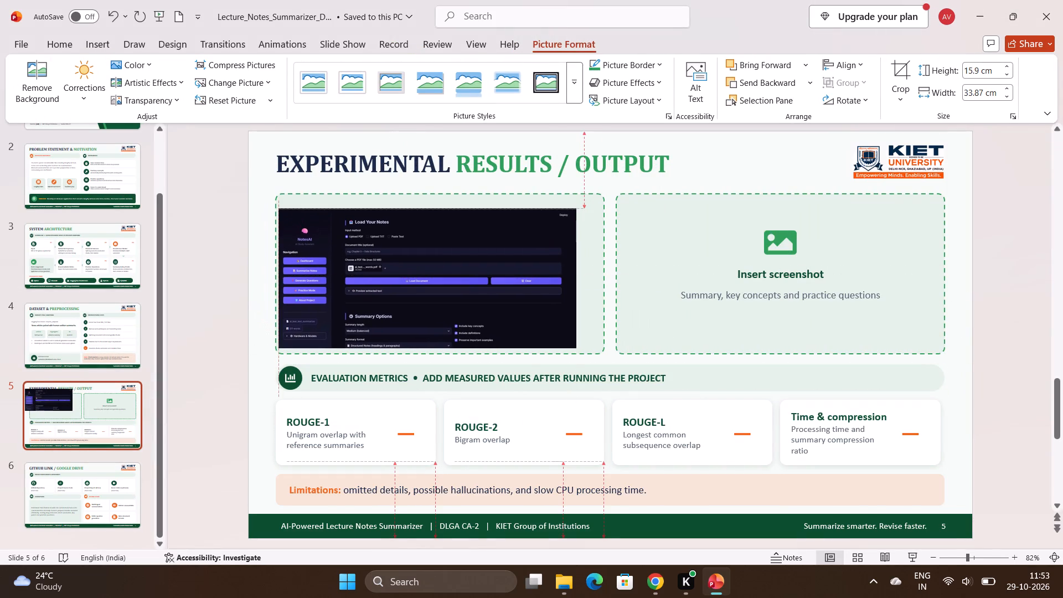
drag(478, 295, 476, 282)
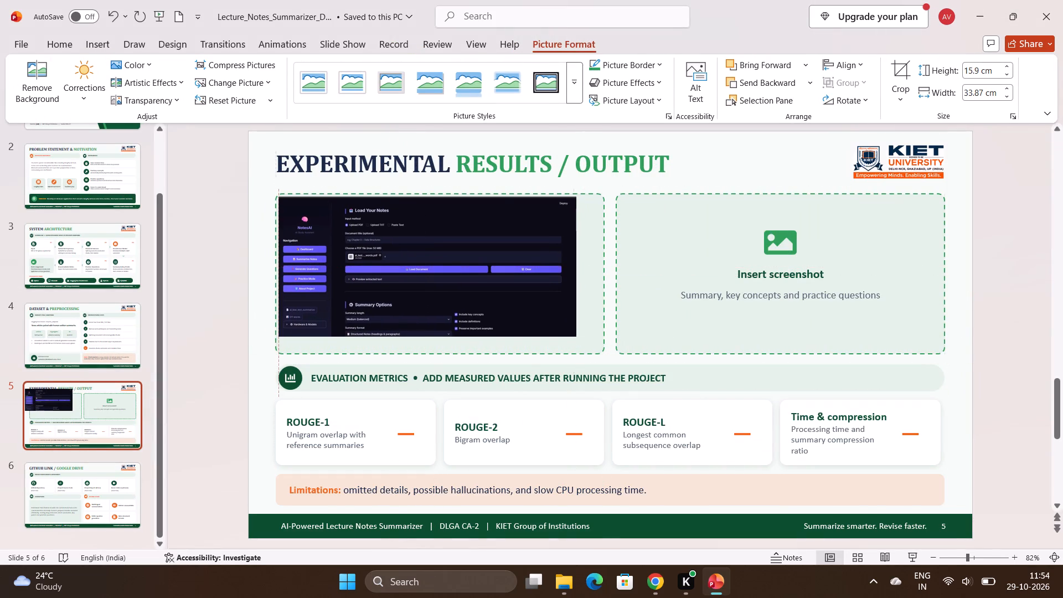
drag(476, 282, 475, 284)
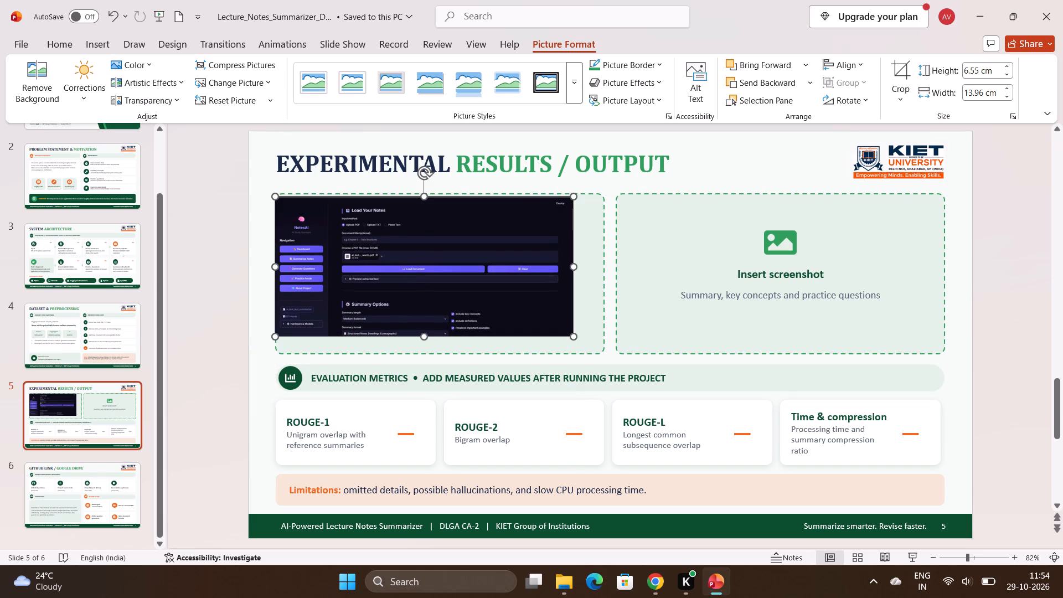
drag(571, 337, 595, 348)
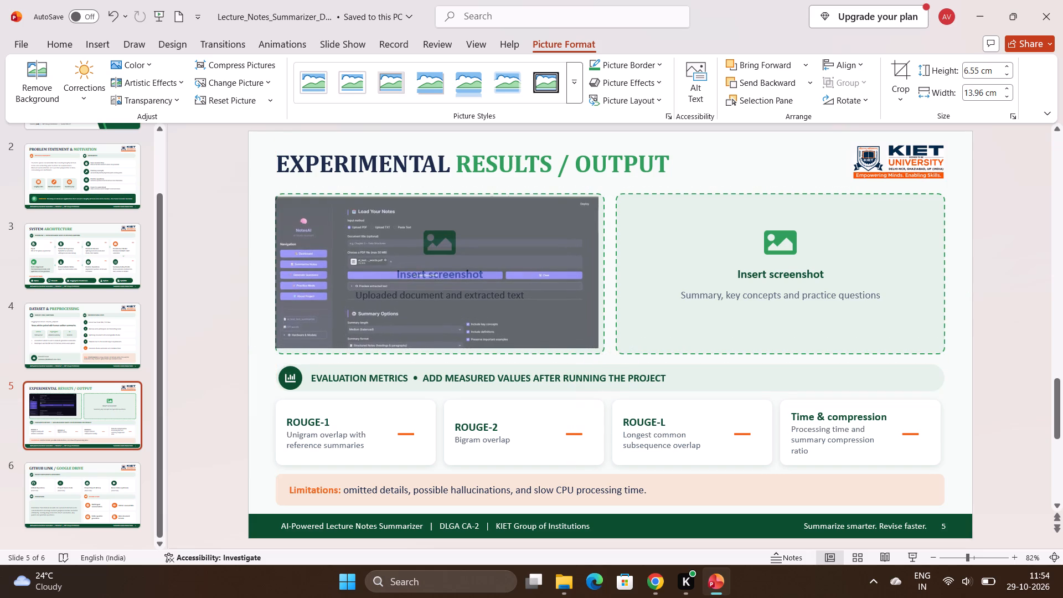
Resize the notes-upload screenshot on slide 5 to about 7.16 by 15.26 cm and fit it inside the first dashed placeholder.
drag(595, 348, 599, 350)
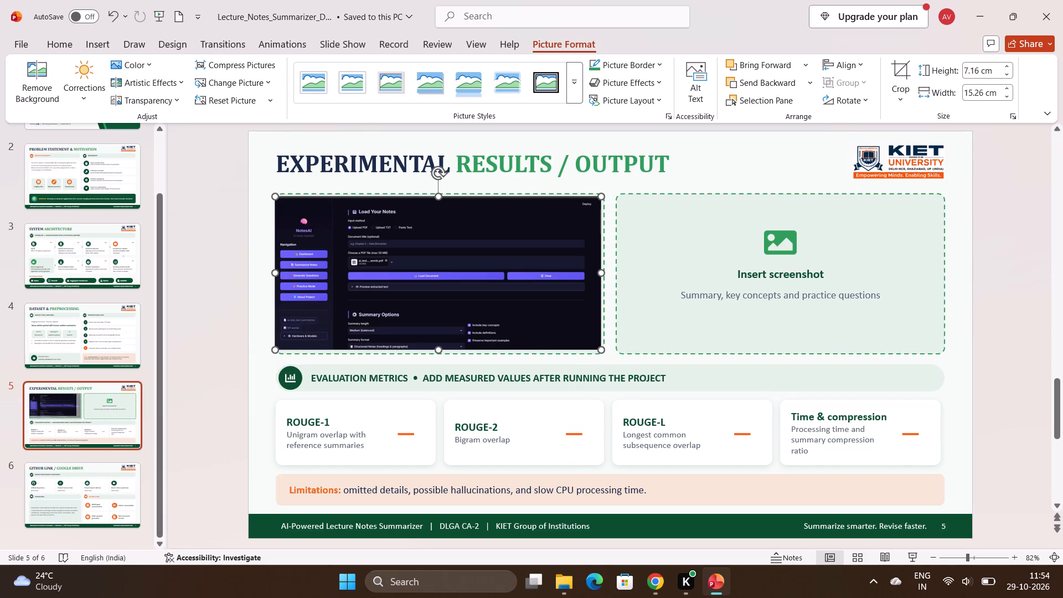
click(498, 285)
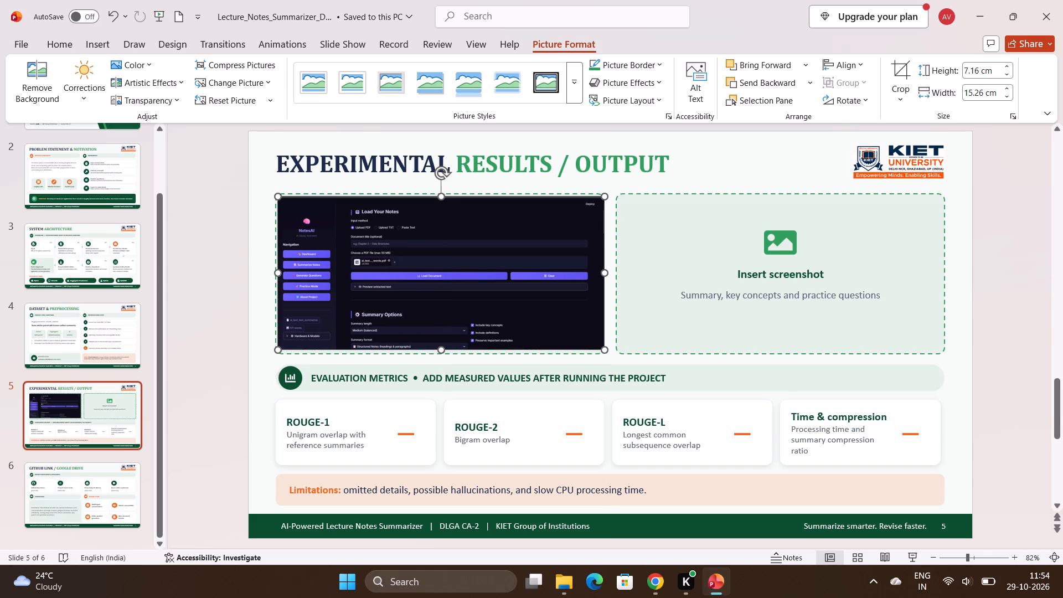
Insert the Summary Results screenshot over the second placeholder, meant for the summary, key concepts and practice questions.
click(620, 245)
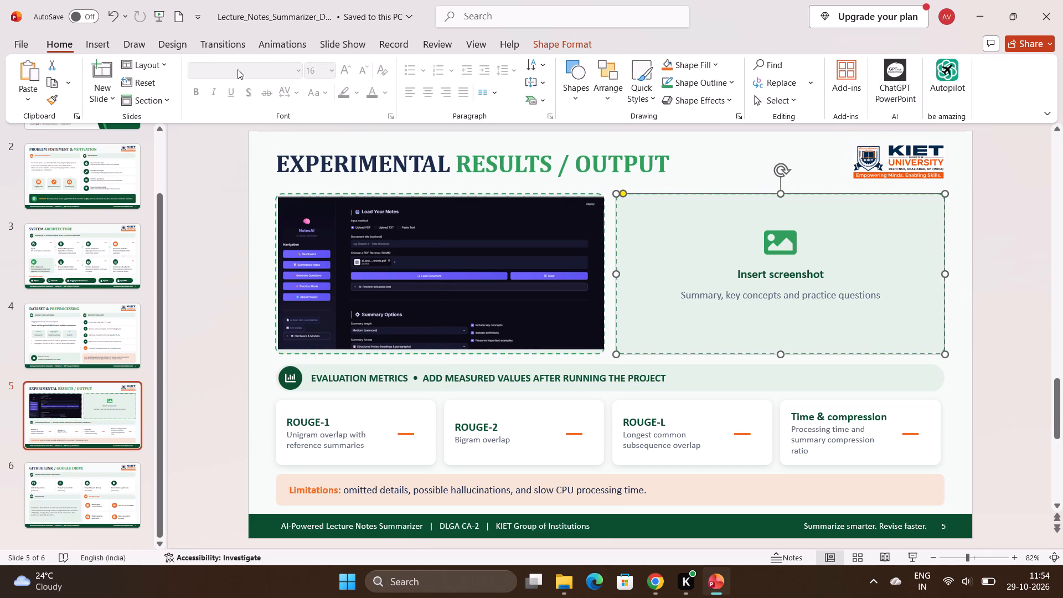
click(104, 42)
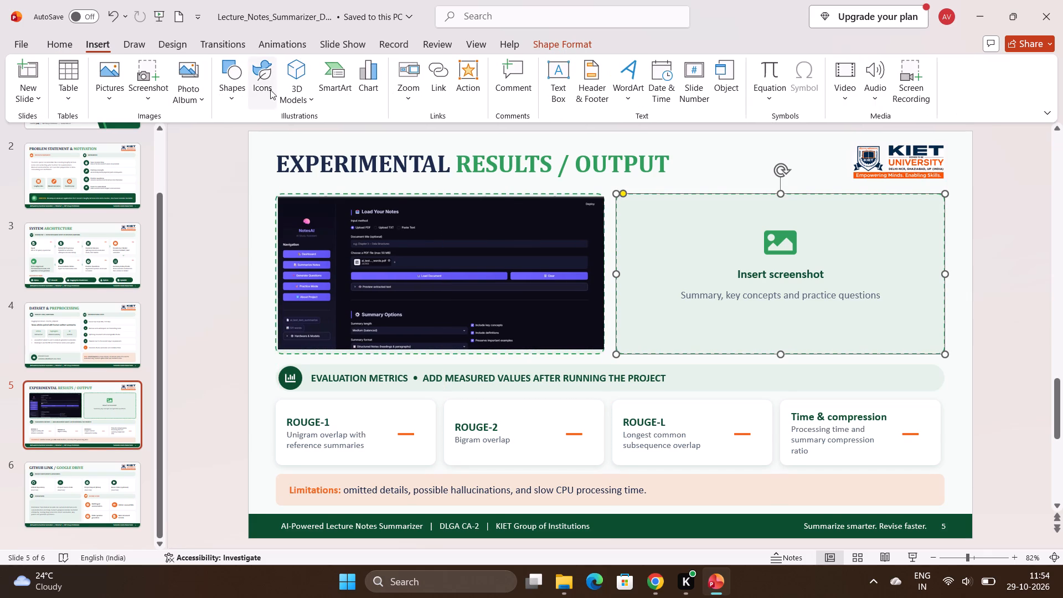
click(183, 78)
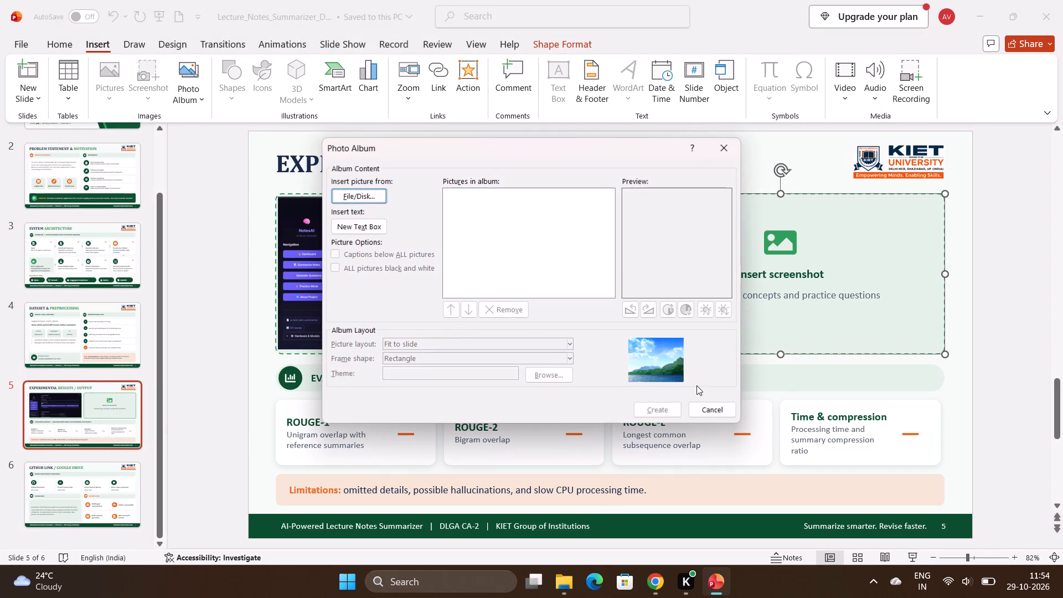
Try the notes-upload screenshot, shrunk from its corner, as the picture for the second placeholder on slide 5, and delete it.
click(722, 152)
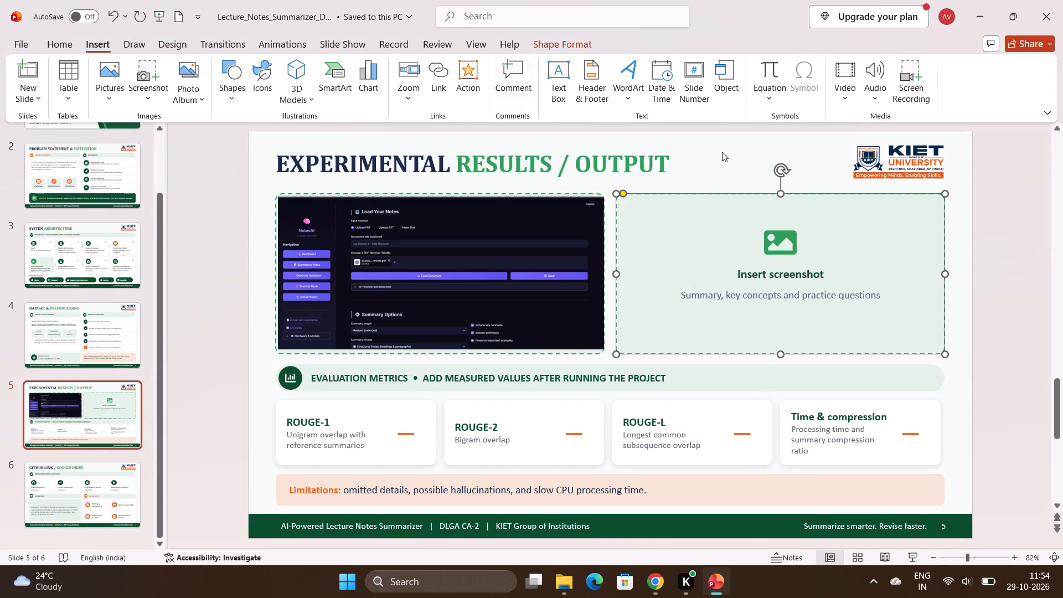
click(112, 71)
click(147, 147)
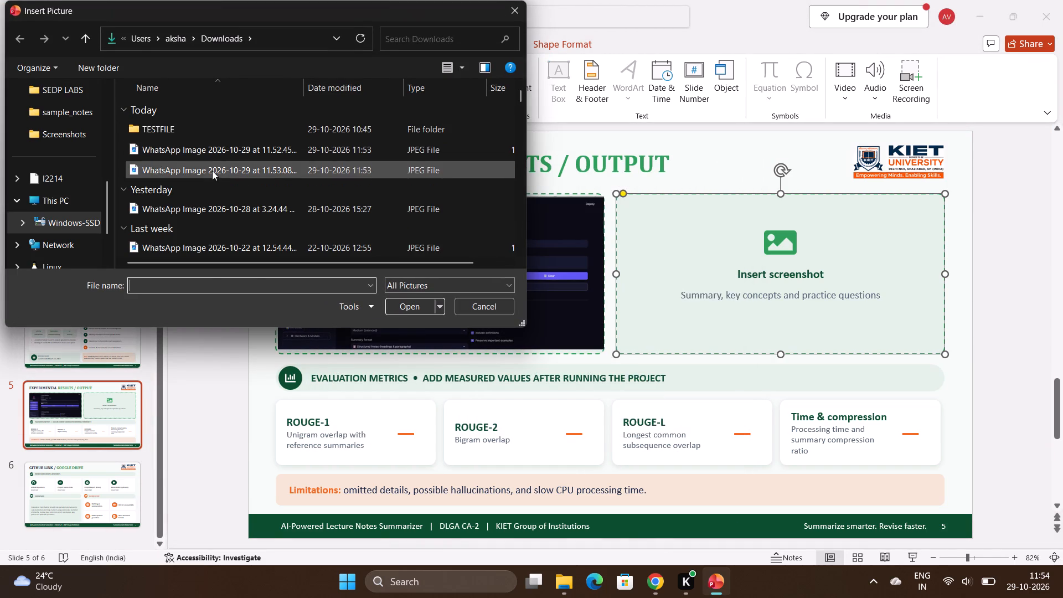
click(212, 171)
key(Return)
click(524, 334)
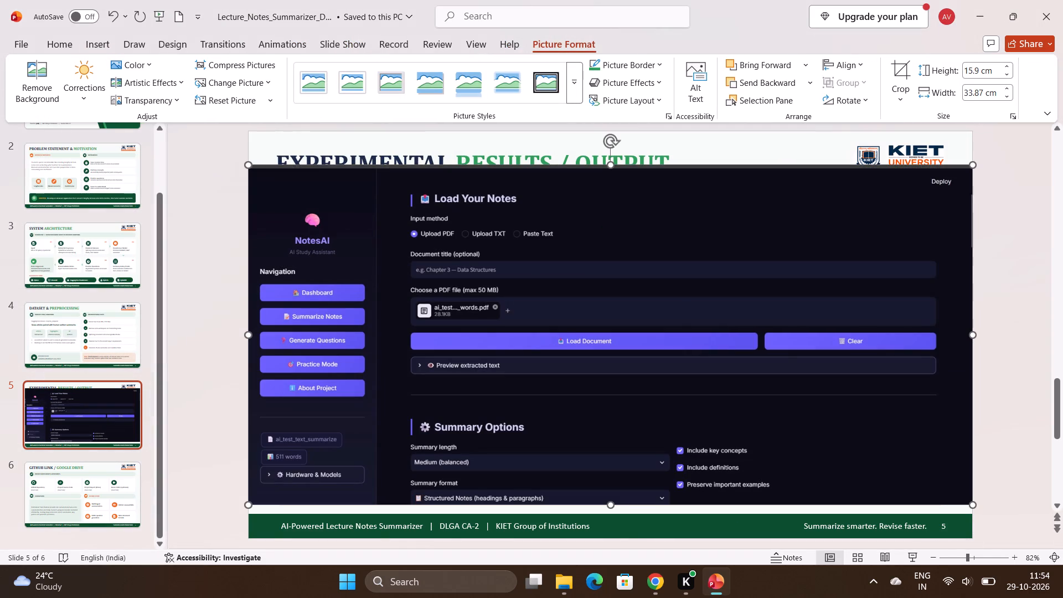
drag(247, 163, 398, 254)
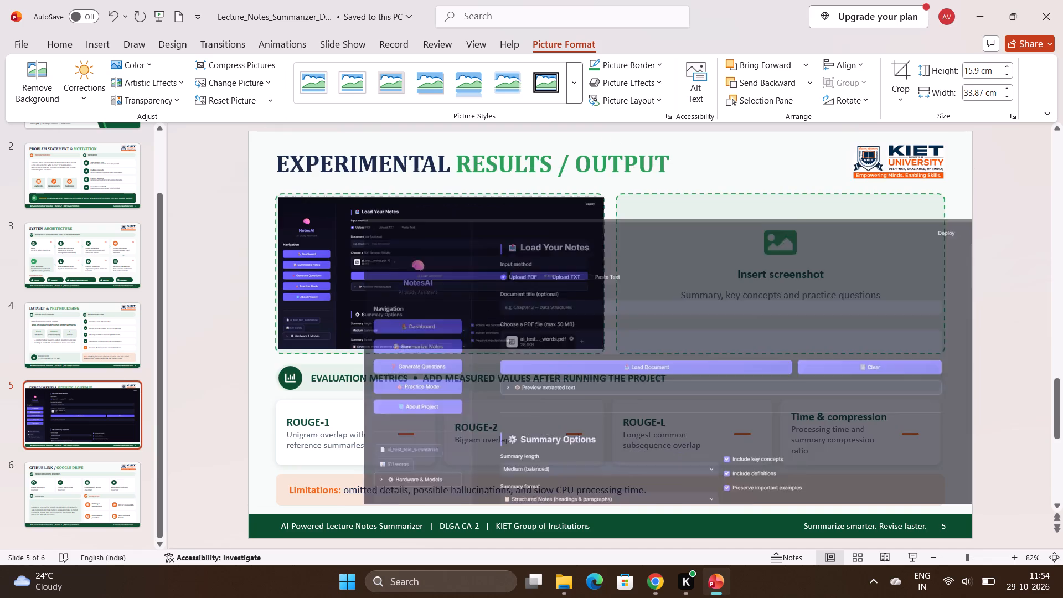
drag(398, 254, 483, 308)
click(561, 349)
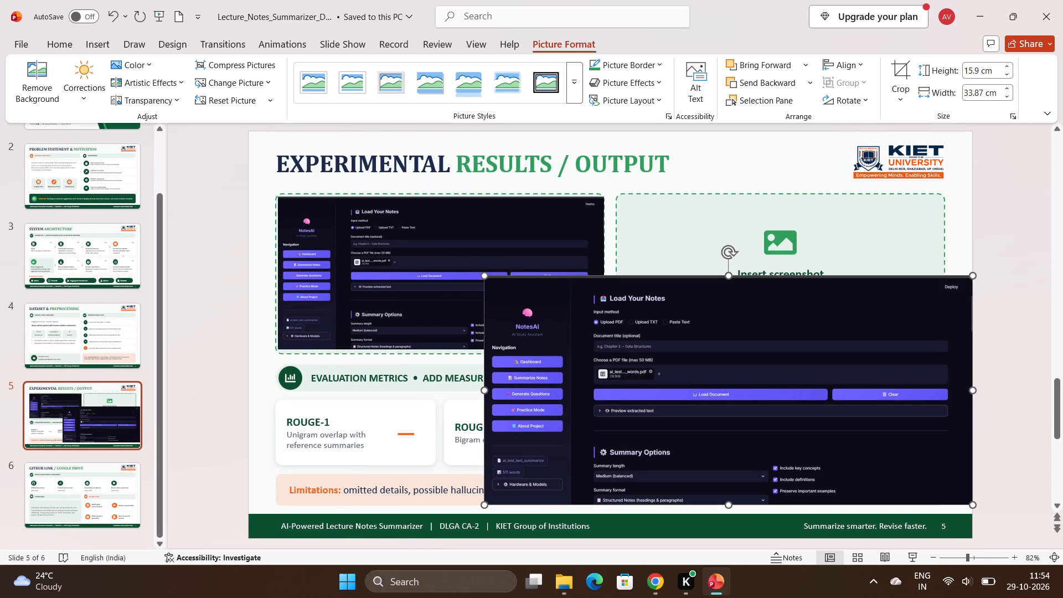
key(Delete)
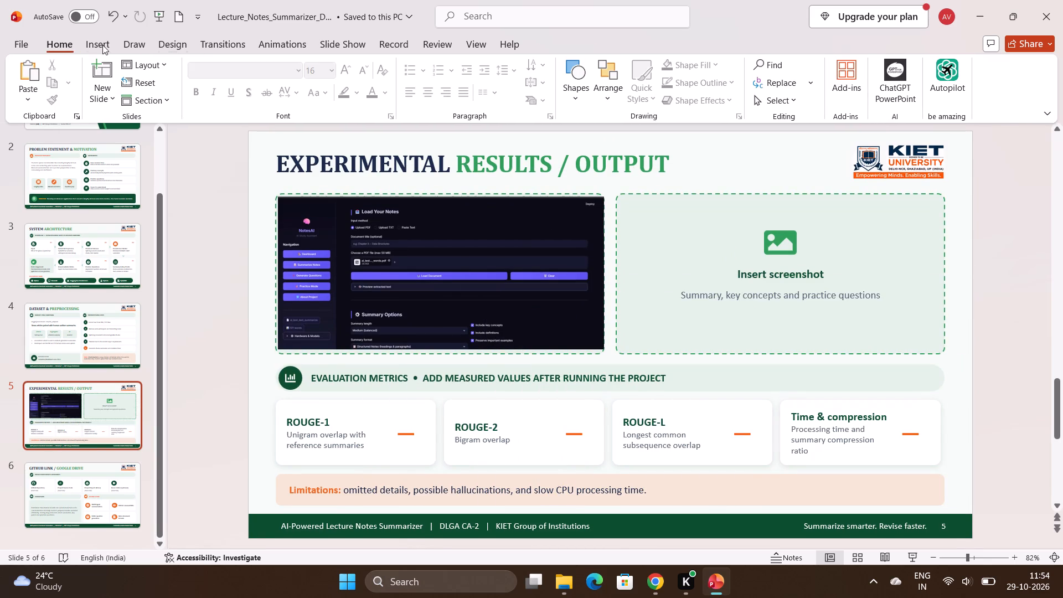
Insert the Summary Results screenshot, the WhatsApp image from 2026-10-29 at 11.52.45 in Downloads, onto slide 5.
click(95, 45)
click(114, 74)
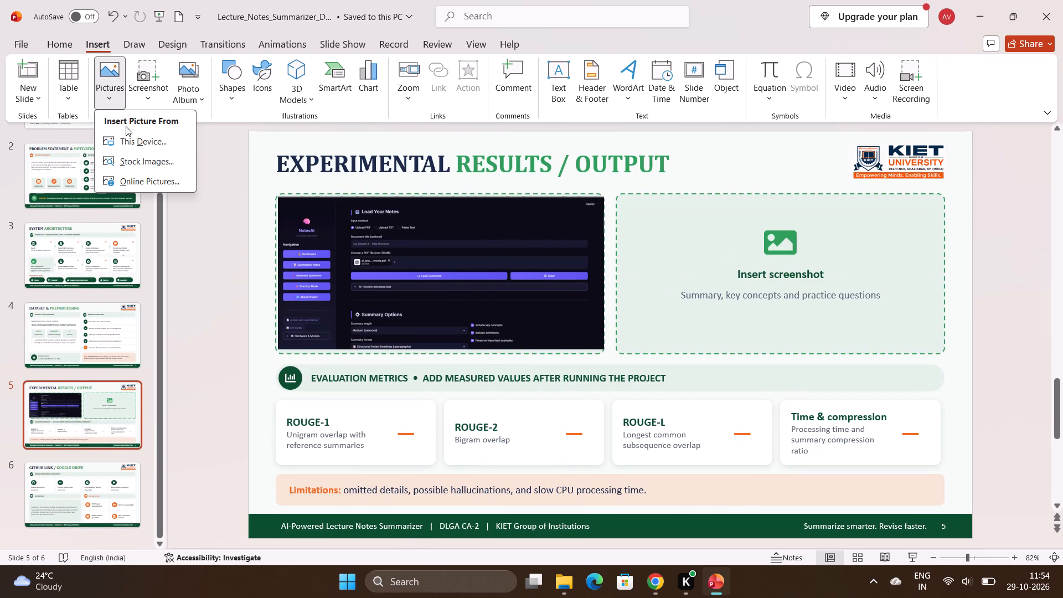
click(131, 141)
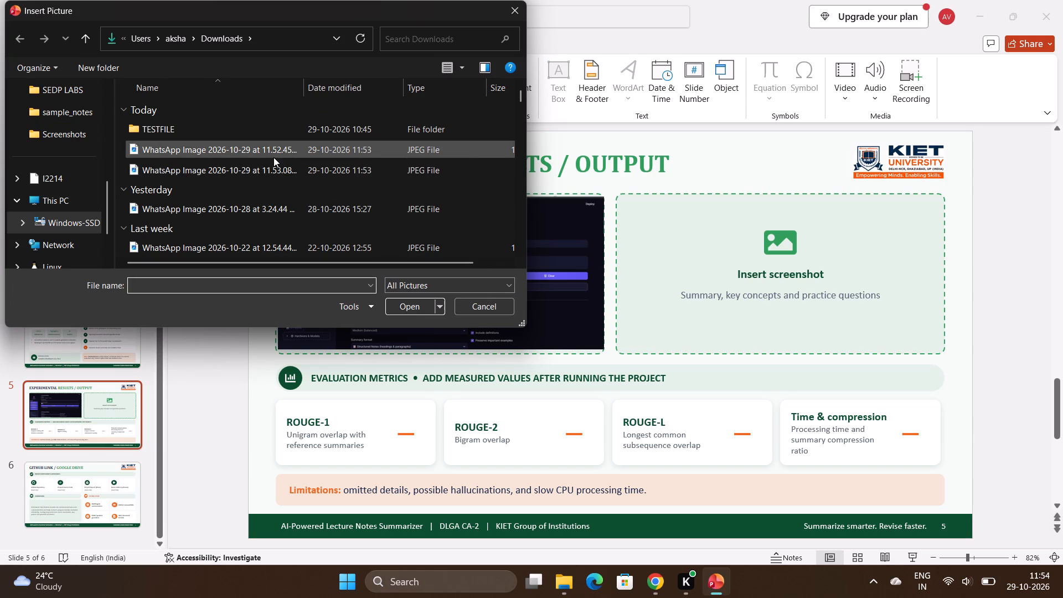
click(274, 157)
key(Return)
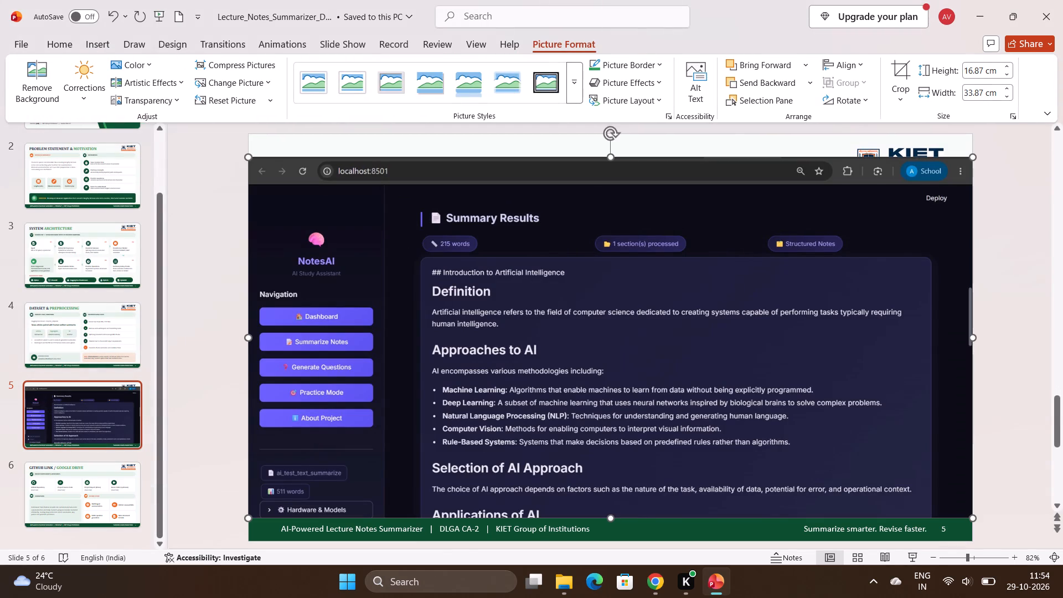
Shrink the Summary Results screenshot to about 8 by 16.07 cm and move it over the second dashed placeholder.
drag(248, 159, 546, 212)
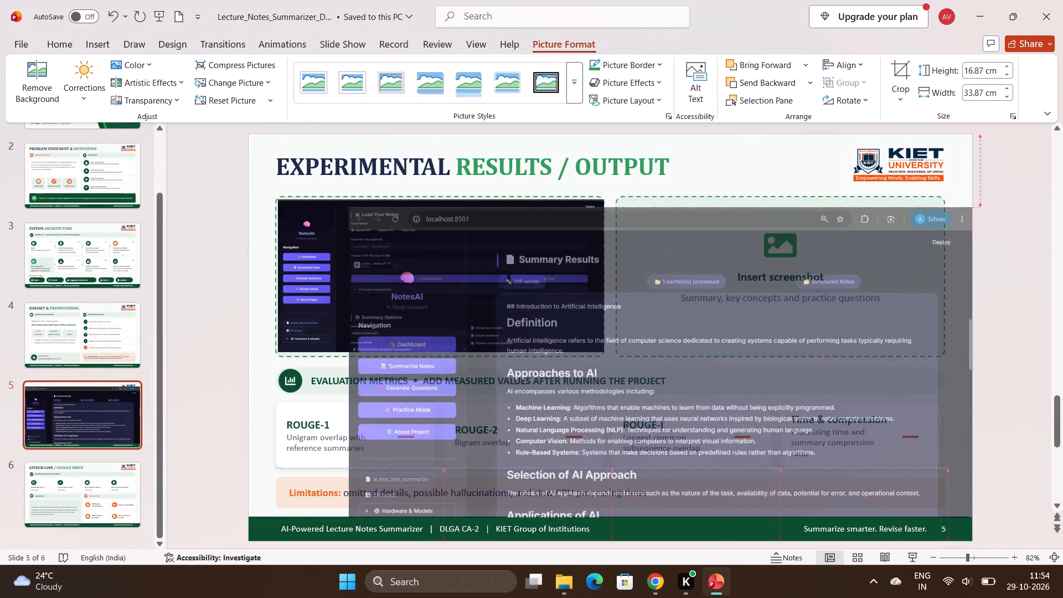
drag(546, 212, 809, 343)
drag(804, 429, 791, 369)
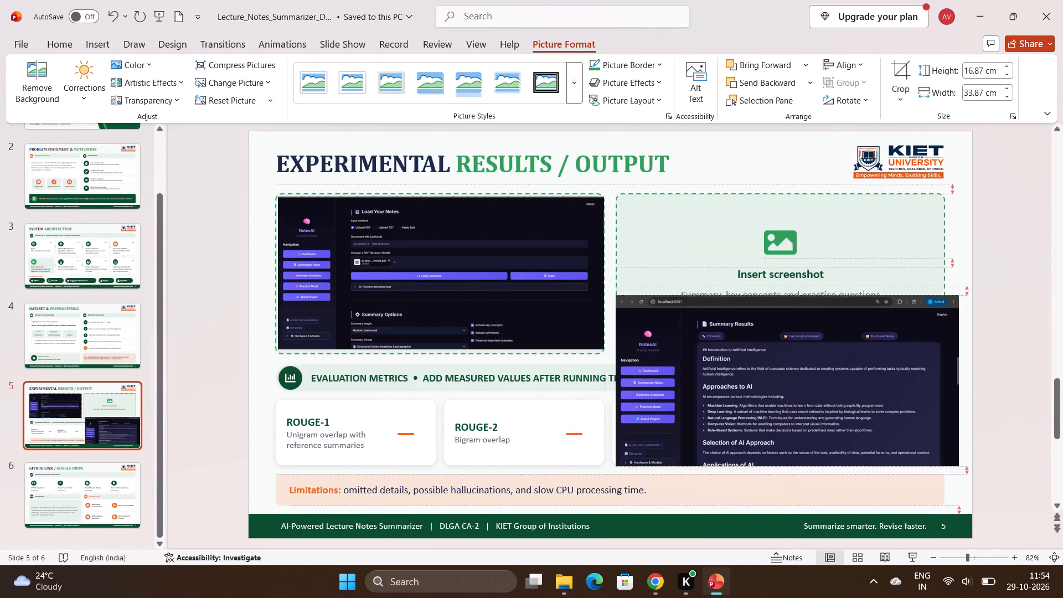
drag(791, 369, 791, 280)
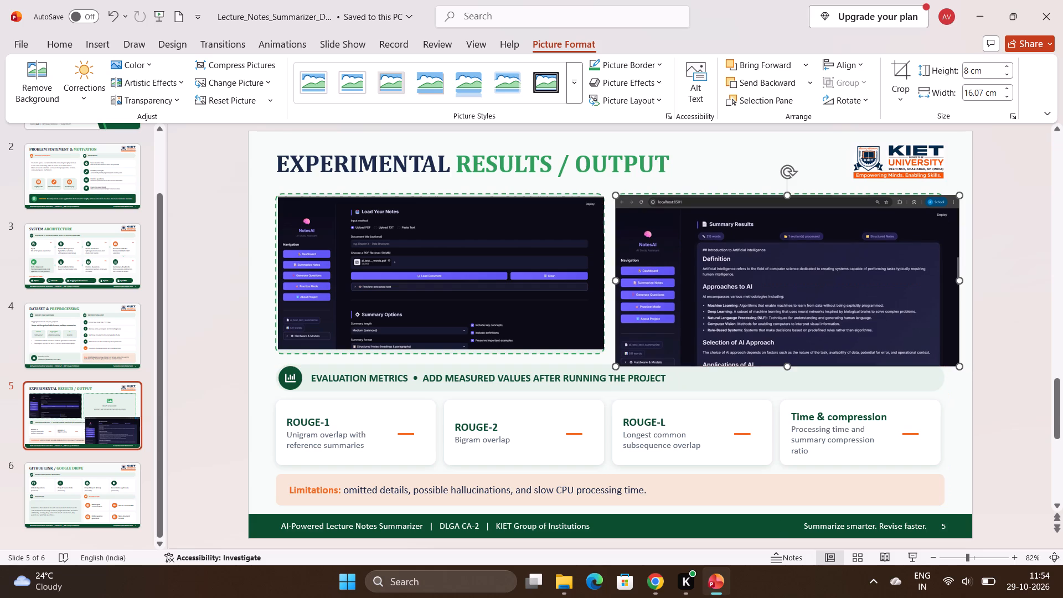
Shrink the Summary Results screenshot to about 7.39 by 14.83 cm and centre it within the second dashed placeholder.
drag(958, 367, 940, 357)
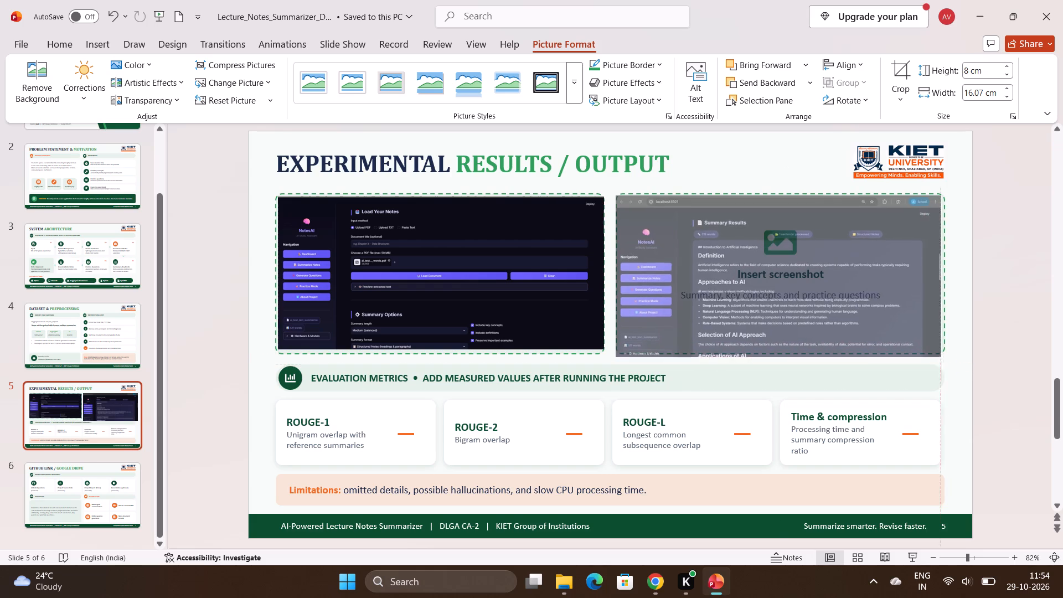
drag(940, 357, 942, 350)
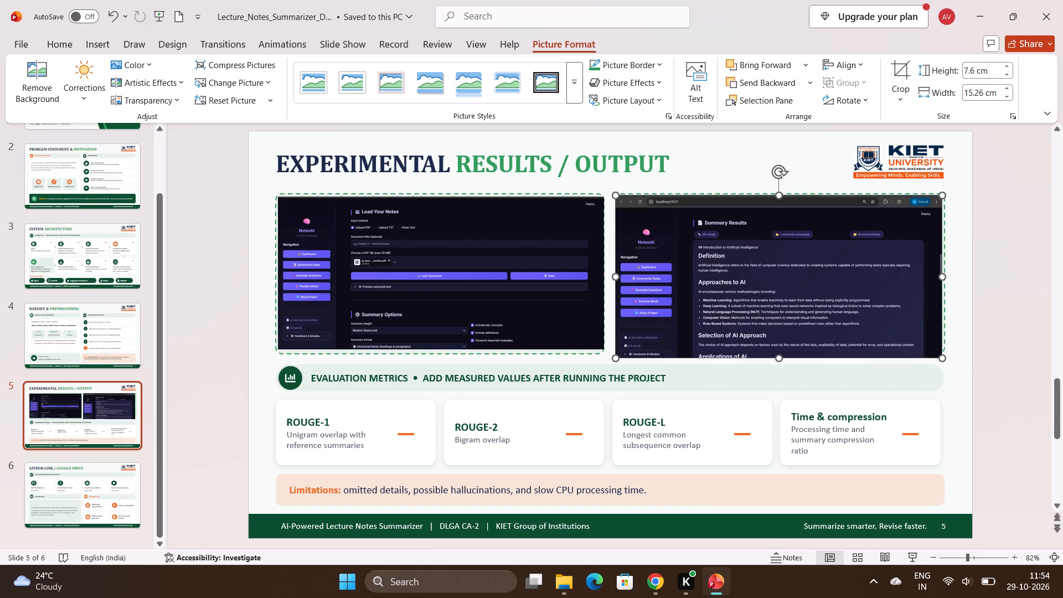
drag(943, 359, 937, 354)
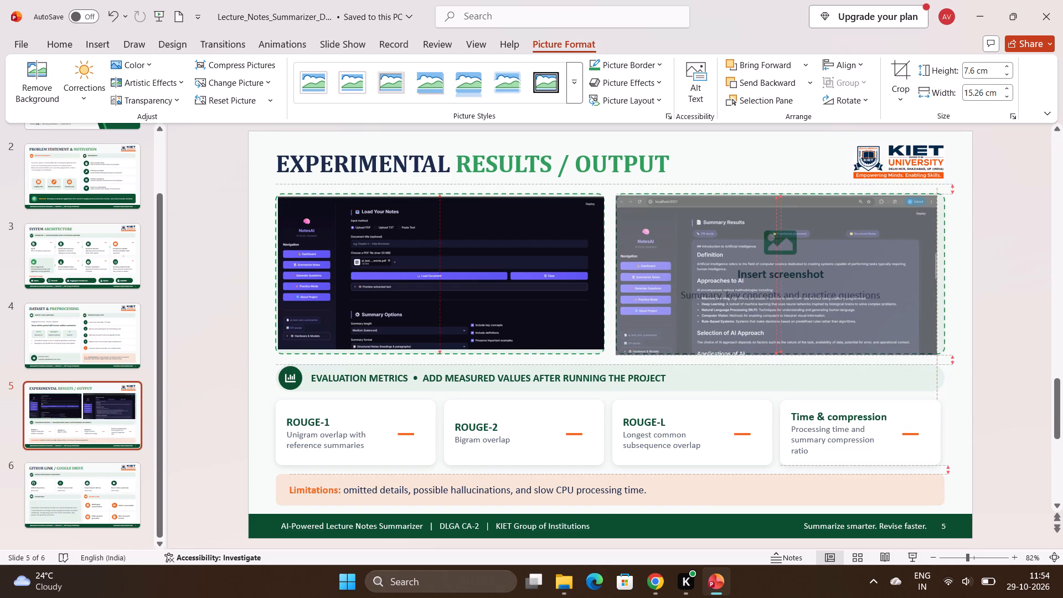
drag(937, 354, 932, 351)
drag(873, 313, 878, 314)
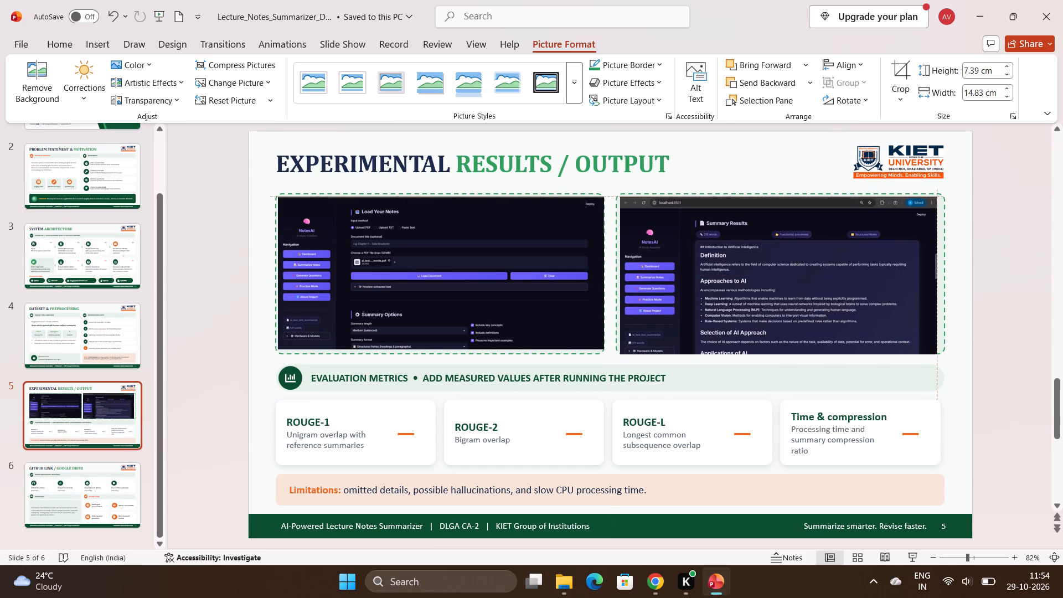
drag(878, 314, 879, 313)
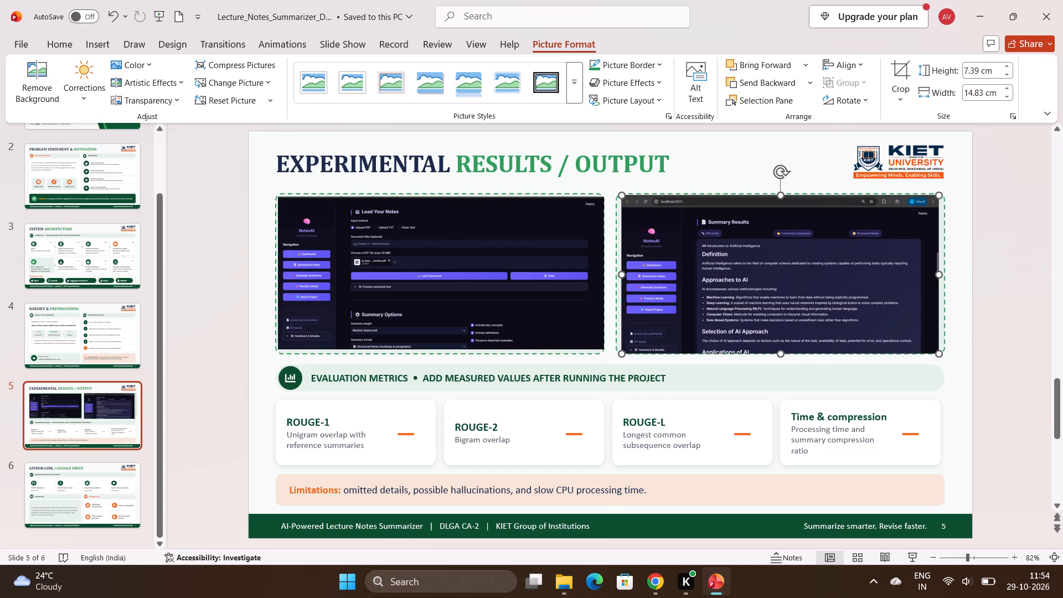
Deselect the picture and save the presentation.
click(982, 281)
key(ctrl+s)
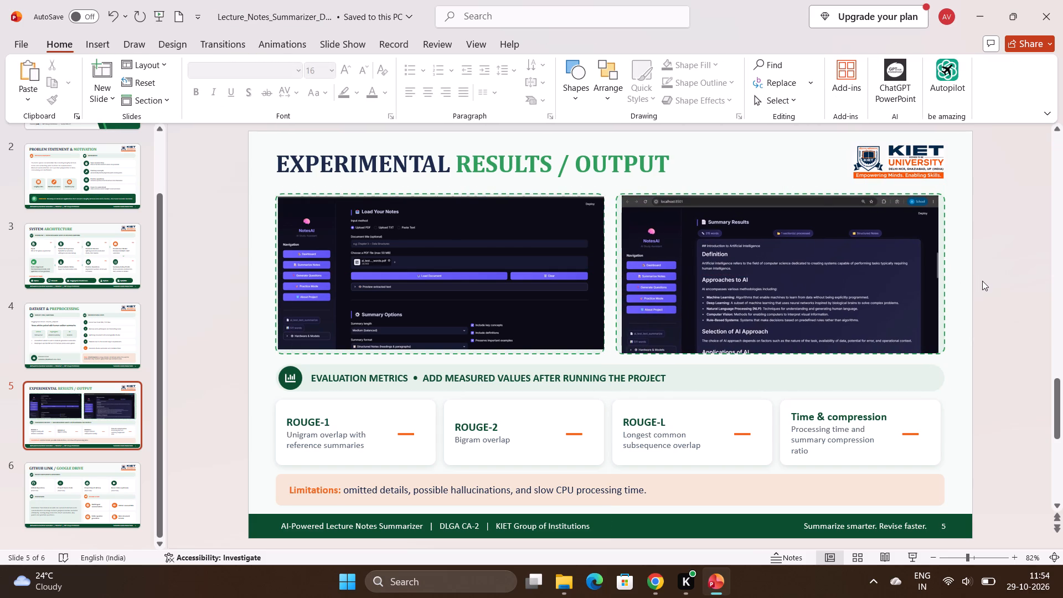
On slide 6, delete the "[Insert link]" placeholder text under GitHub Repository.
key(Down)
key(Down)
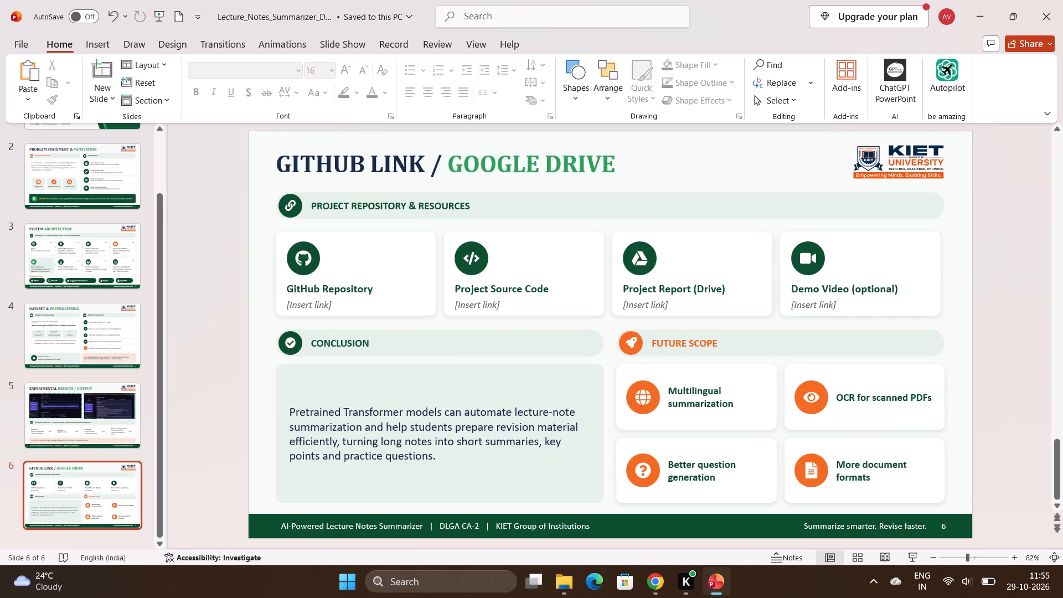
click(339, 298)
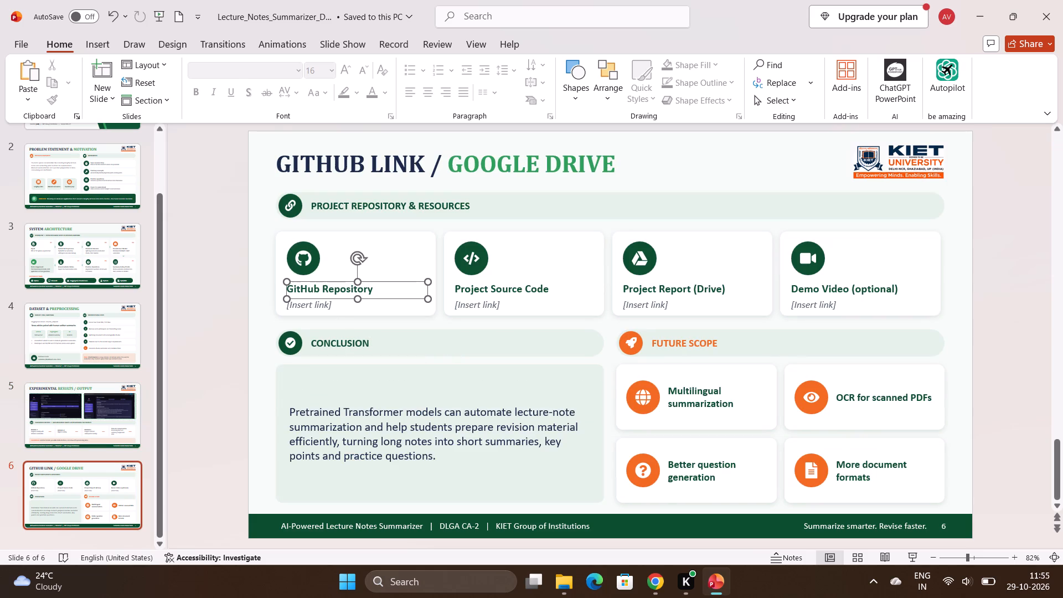
click(328, 307)
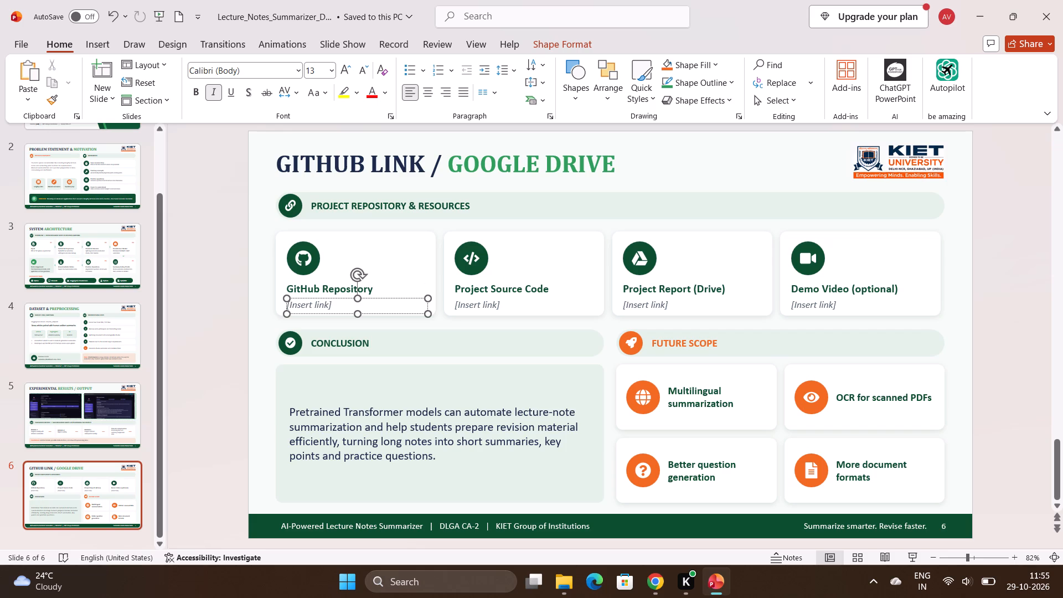
key(Right)
key(BackSpace)
key(BackSpace)
key(BackSpace)
key(BackSpace)
key(BackSpace)
key(BackSpace)
key(BackSpace)
key(BackSpace)
key(BackSpace)
key(BackSpace)
key(BackSpace)
key(BackSpace)
key(BackSpace)
key(BackSpace)
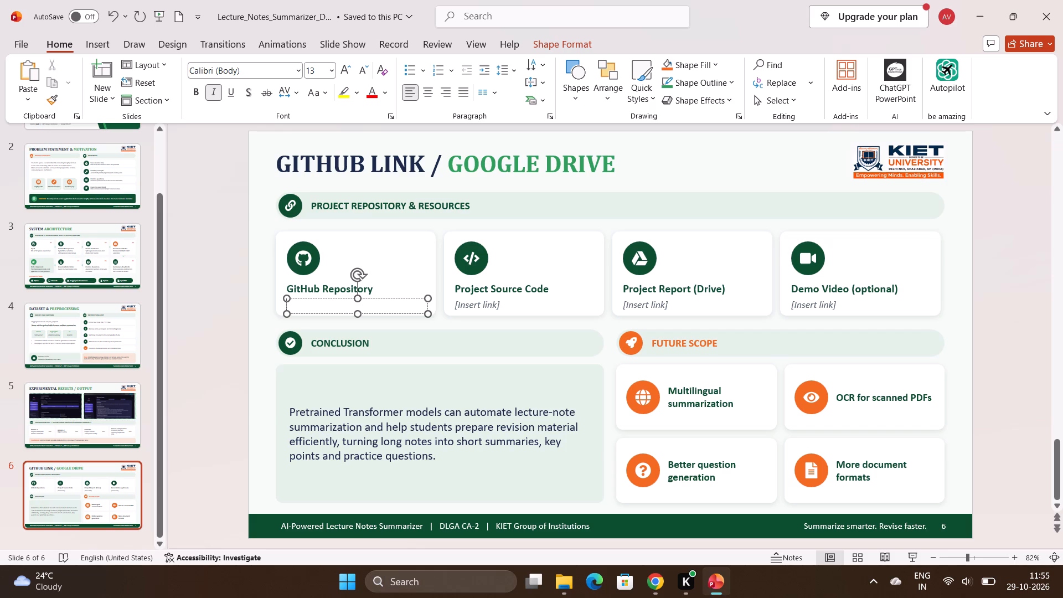
Delete the "[Insert link]" placeholder text under Project Source Code, Project Report (Drive) and Demo Video.
click(476, 305)
triple_click(476, 305)
click(476, 305)
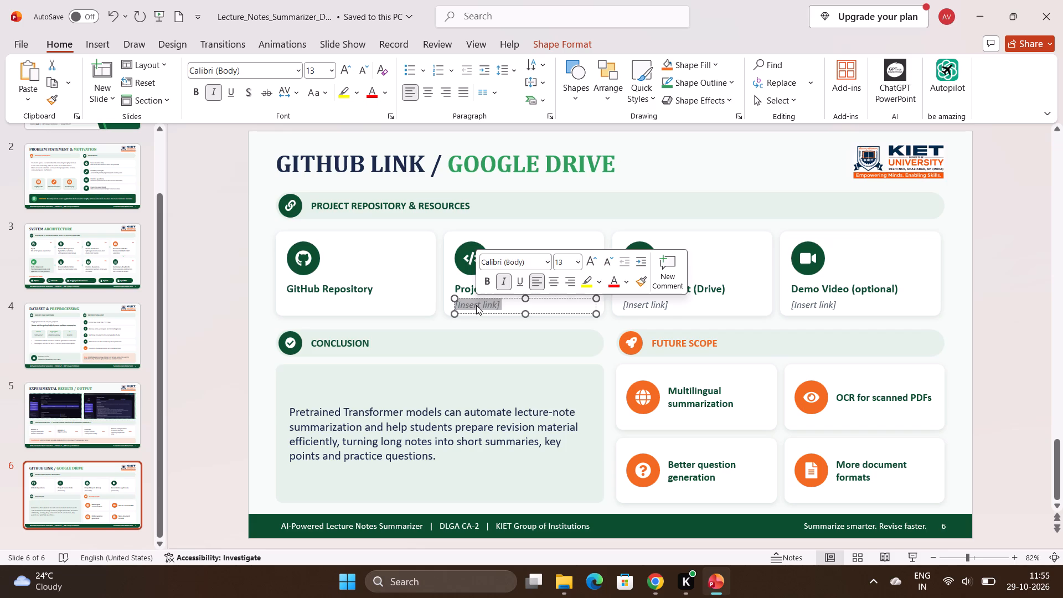
triple_click(476, 305)
key(BackSpace)
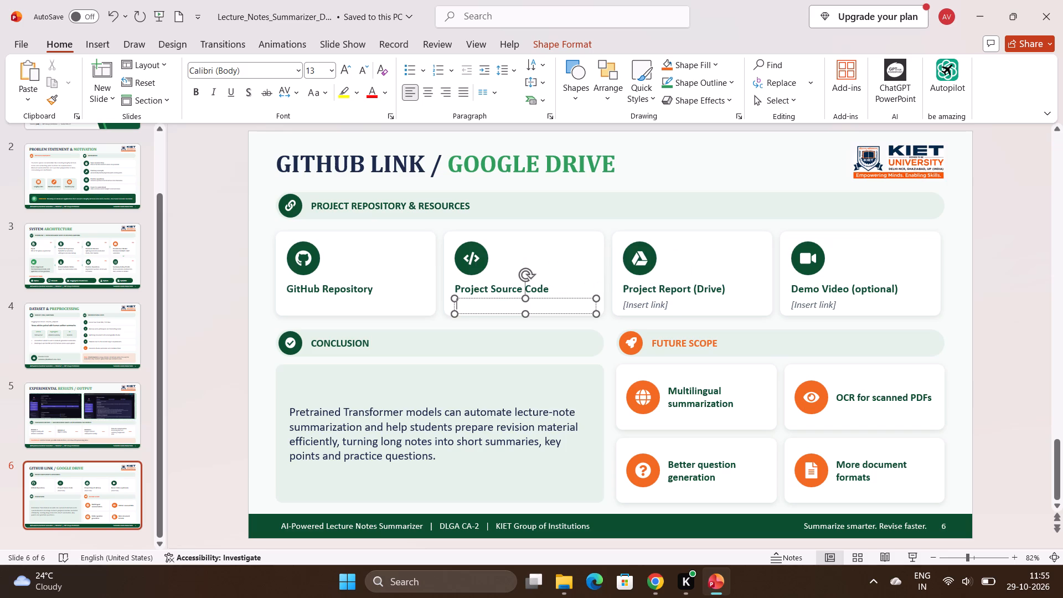
triple_click(651, 305)
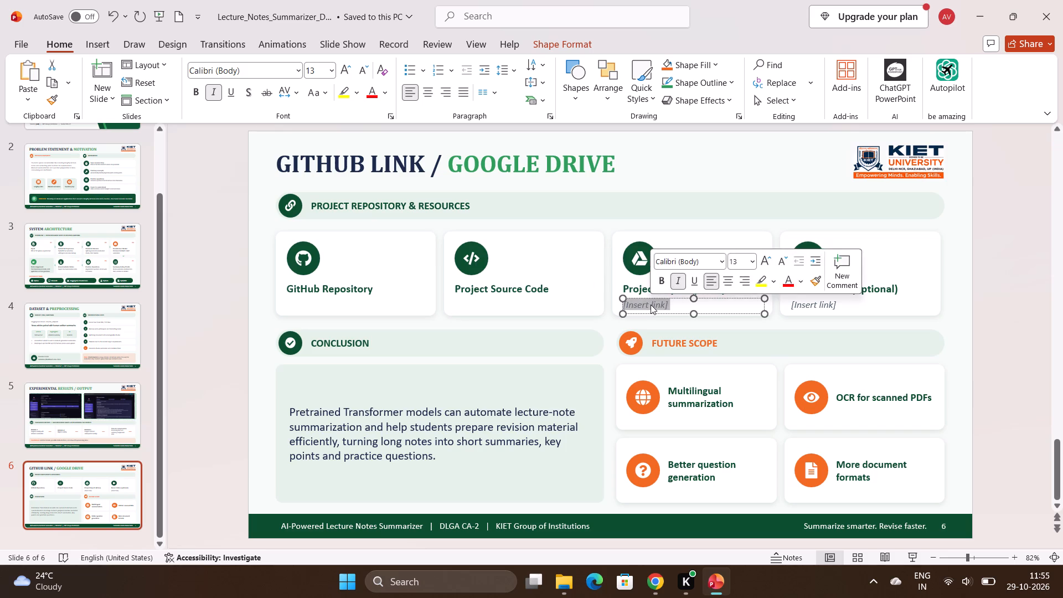
key(BackSpace)
triple_click(814, 306)
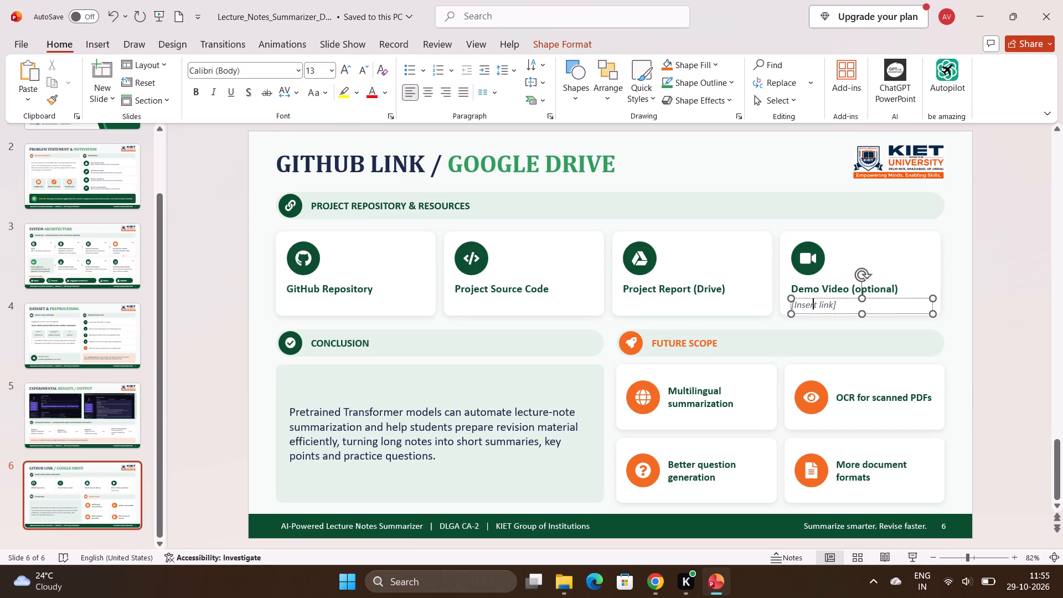
key(BackSpace)
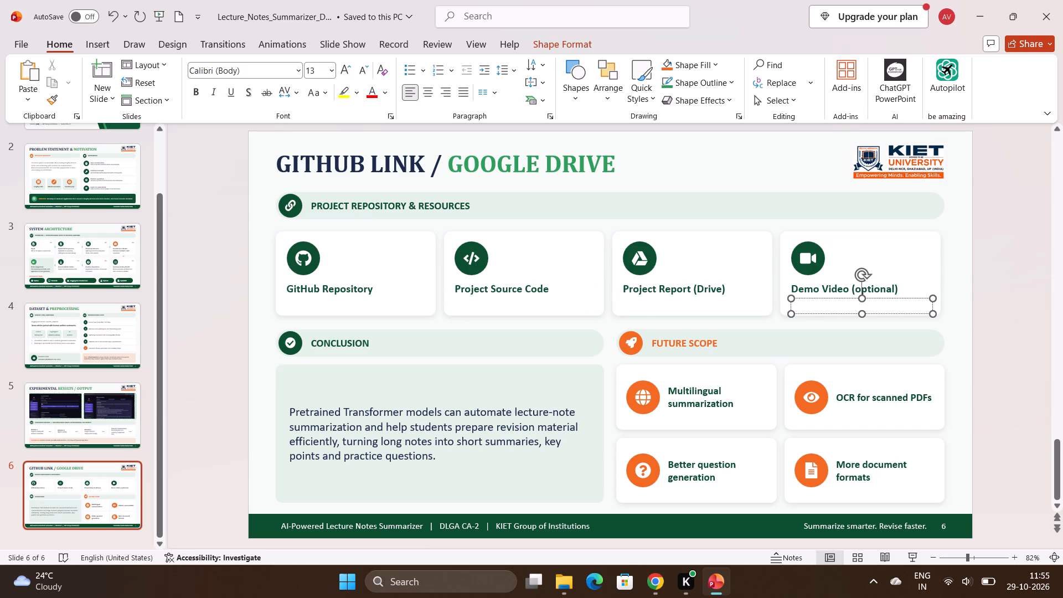
Remove "(optional)" from the fourth resource card's heading so it reads "Demo Video".
click(896, 287)
key(BackSpace)
key(BackSpace)
key(BackSpace)
key(BackSpace)
key(BackSpace)
key(BackSpace)
key(BackSpace)
key(BackSpace)
key(BackSpace)
key(BackSpace)
key(BackSpace)
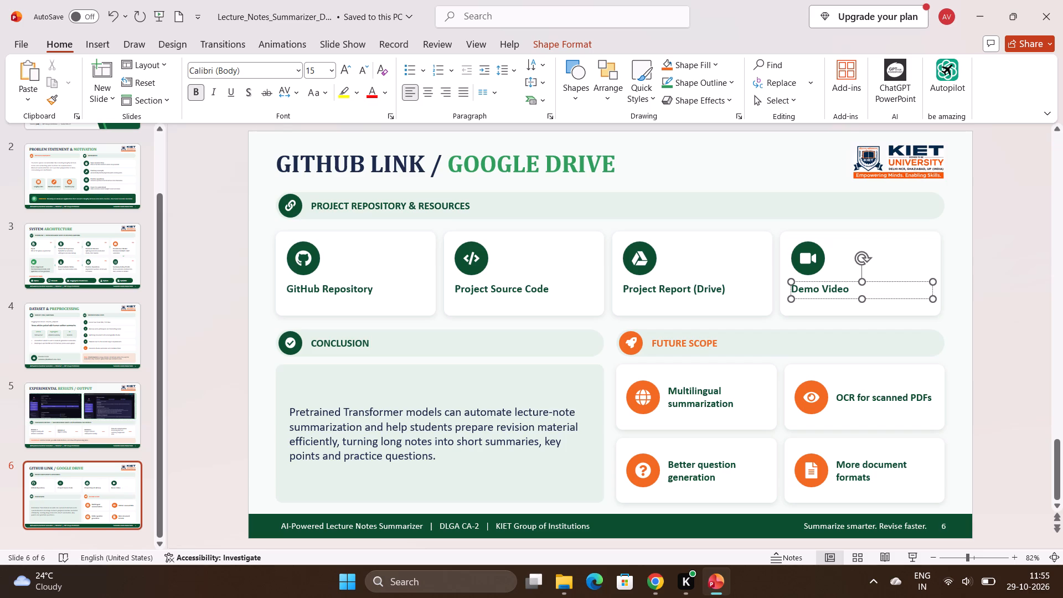
click(1020, 288)
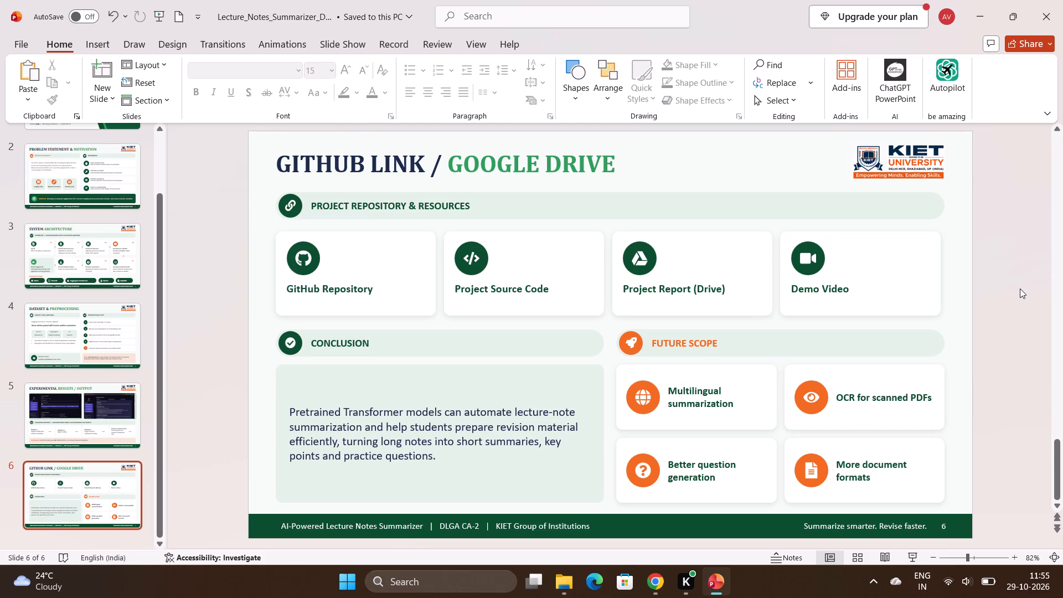
Save the presentation.
key(ctrl+s)
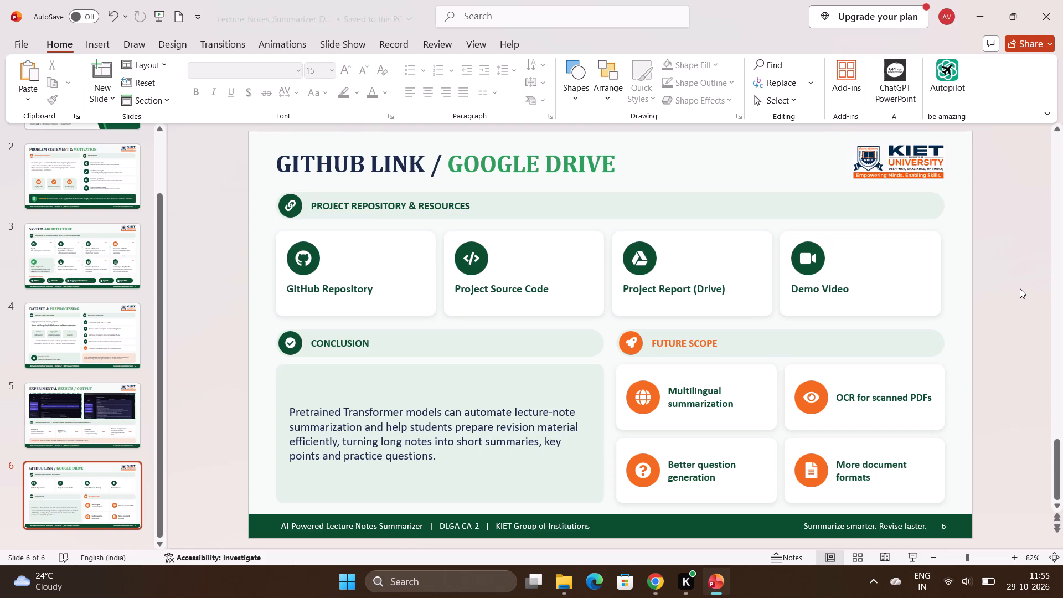
On the title slide, replace the "[Member 1 name]" placeholder with the first team member's name.
key(Up)
key(Up)
key(Up)
key(Up)
key(Up)
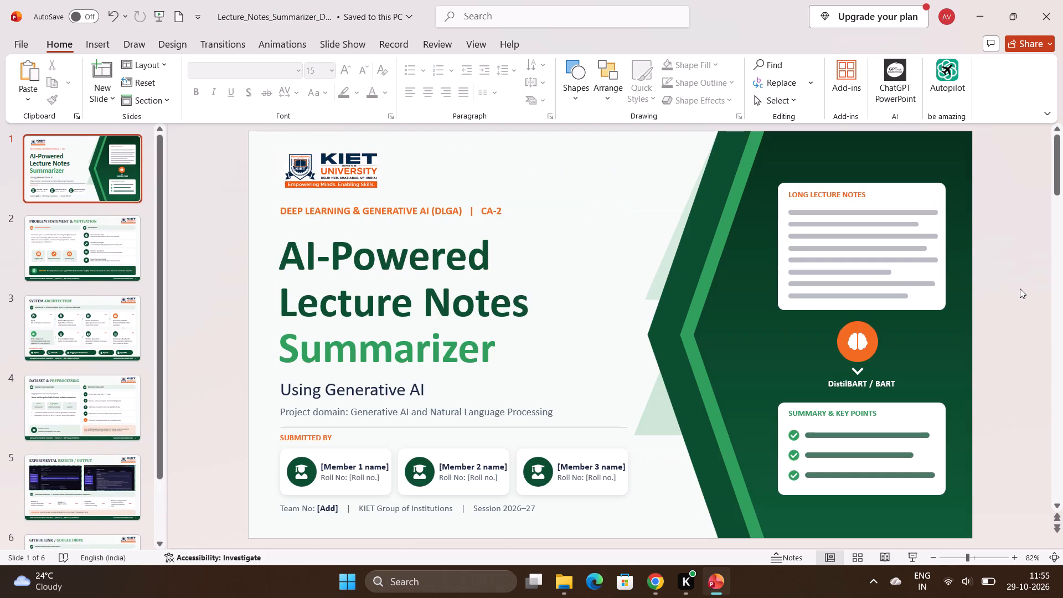
click(384, 463)
key(Right)
key(BackSpace)
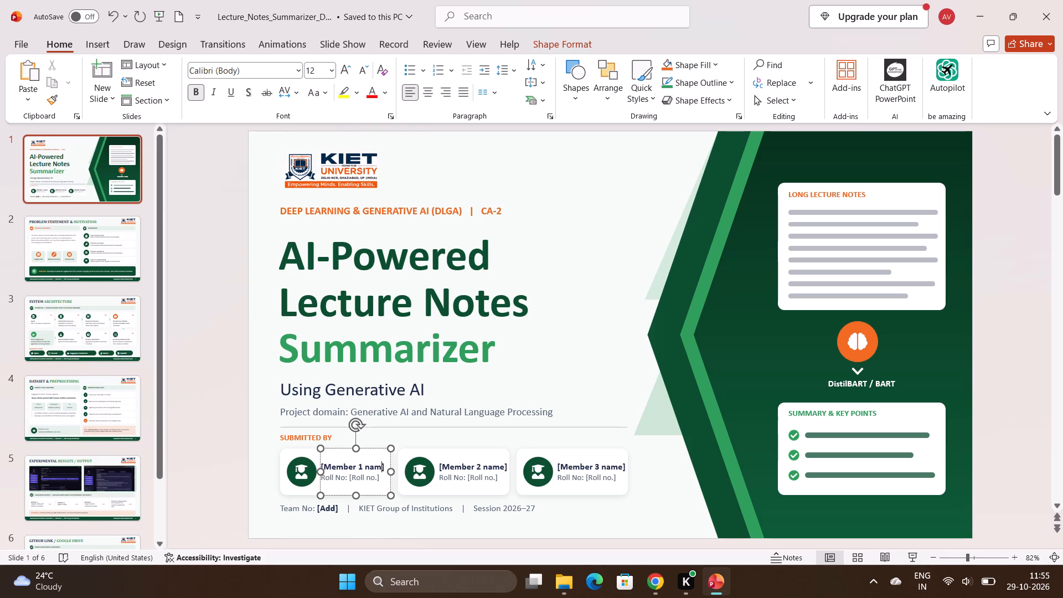
key(BackSpace)
key(BackSpace)
key(BackSpace)
key(BackSpace)
key(BackSpace)
key(BackSpace)
key(BackSpace)
key(BackSpace)
key(BackSpace)
key(BackSpace)
key(BackSpace)
key(Right)
key(BackSpace)
key(BackSpace)
key(BackSpace)
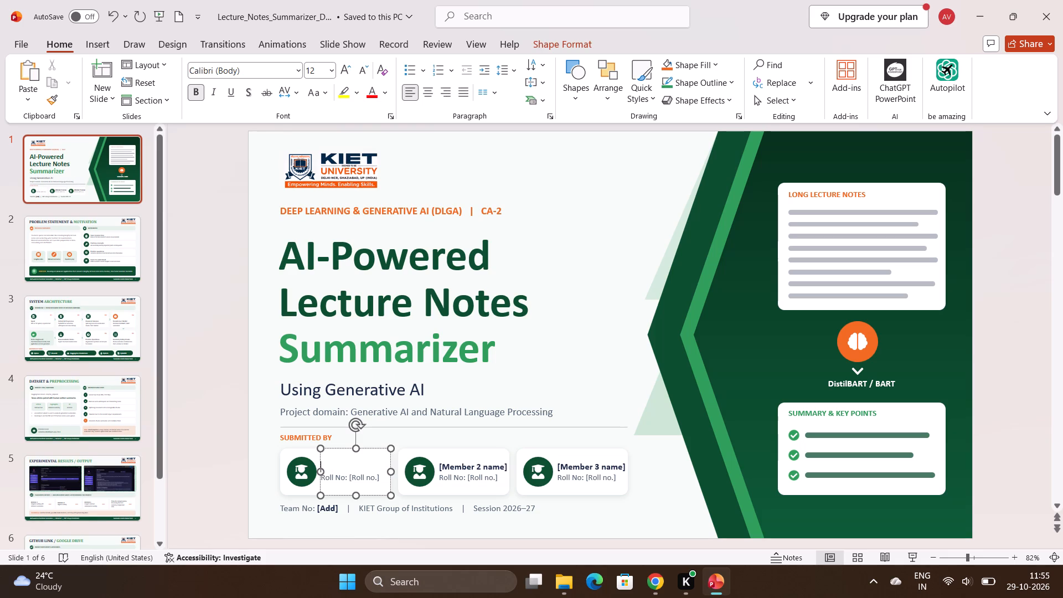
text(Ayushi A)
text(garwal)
Replace the first member's whole "Roll No: [Roll no.]" line with only their roll number, omitting the label.
click(378, 478)
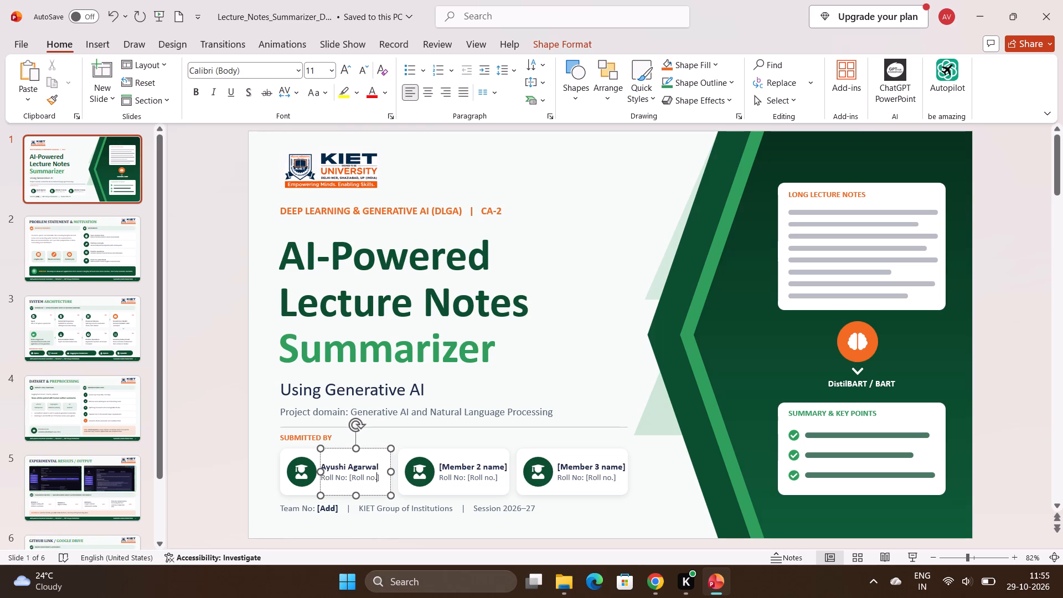
key(Right)
key(BackSpace)
key(BackSpace)
key(BackSpace)
key(BackSpace)
key(BackSpace)
key(BackSpace)
key(BackSpace)
key(BackSpace)
key(BackSpace)
key(BackSpace)
key(BackSpace)
key(BackSpace)
key(BackSpace)
key(BackSpace)
key(BackSpace)
key(BackSpace)
key(BackSpace)
key(BackSpace)
key(BackSpace)
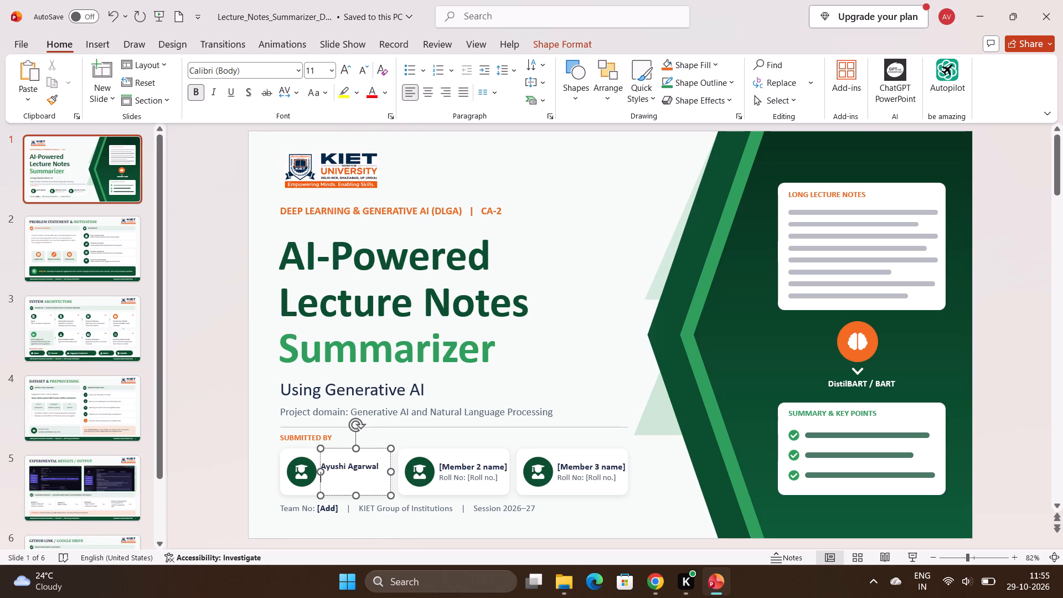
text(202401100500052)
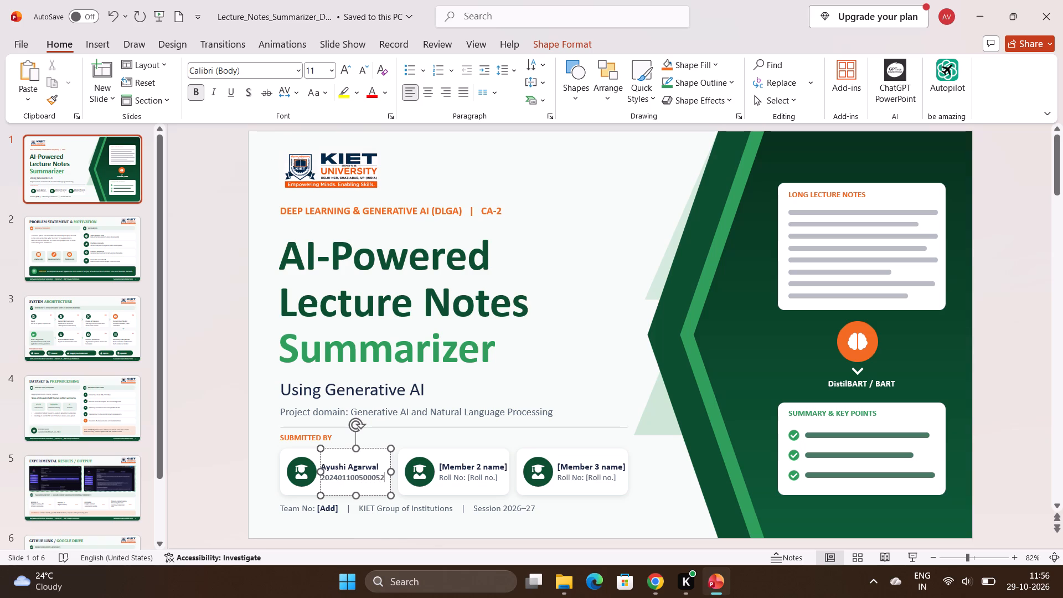
Replace the "[Member 2 name]" placeholder on the title slide with the second team member's name.
click(506, 466)
key(BackSpace)
key(BackSpace)
key(BackSpace)
key(BackSpace)
key(BackSpace)
key(BackSpace)
key(BackSpace)
key(BackSpace)
key(BackSpace)
key(BackSpace)
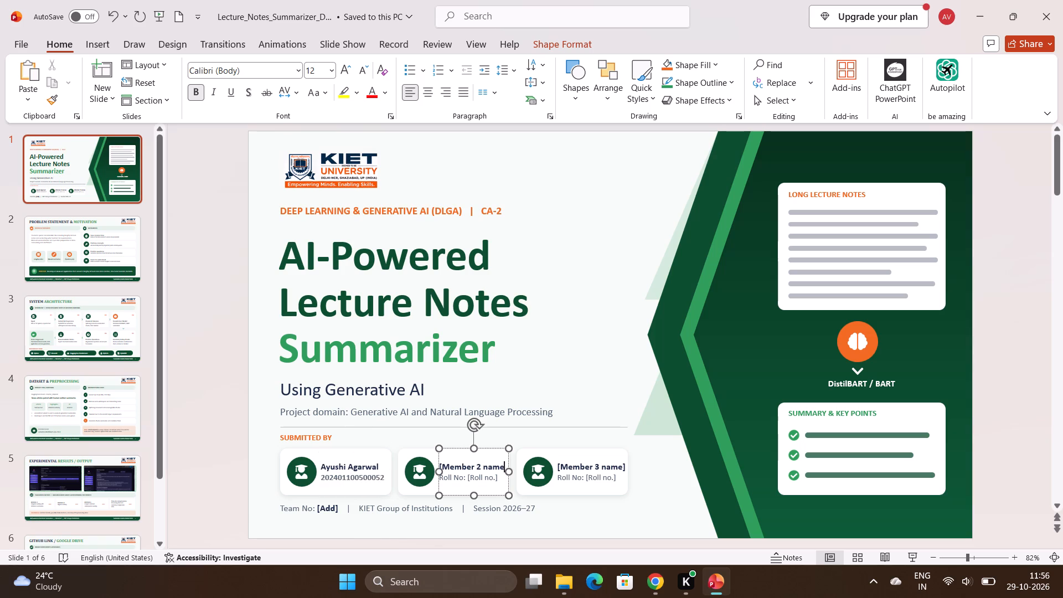
key(BackSpace)
key(BackSpace)
key(BackSpace)
key(BackSpace)
key(BackSpace)
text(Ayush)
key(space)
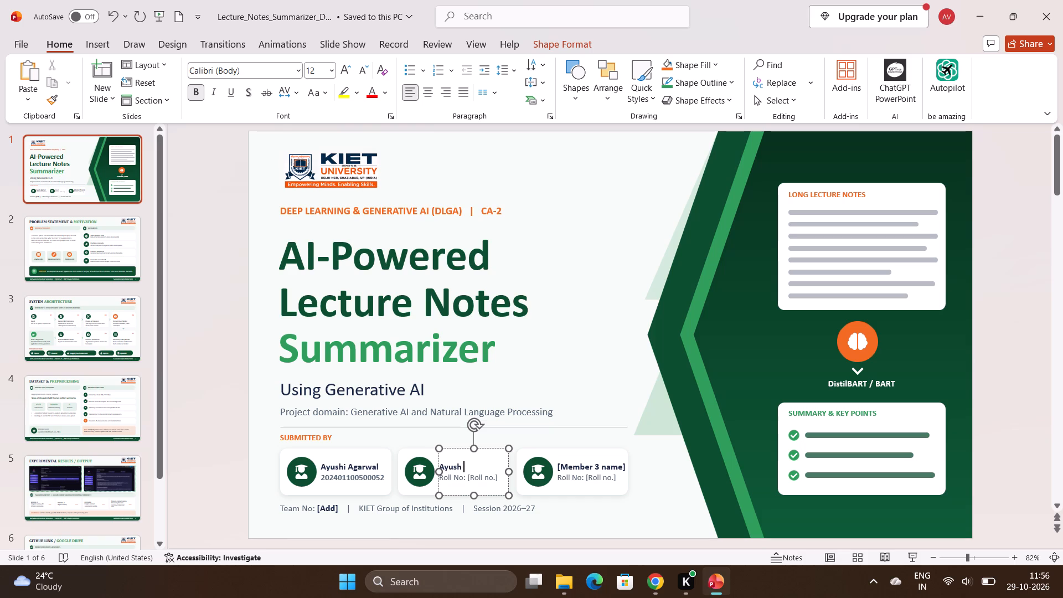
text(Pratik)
Replace the second member's whole "Roll No: [Roll no.]" line with only their roll number, omitting the label.
click(497, 477)
key(BackSpace)
key(BackSpace)
key(BackSpace)
key(BackSpace)
key(BackSpace)
key(BackSpace)
key(BackSpace)
key(BackSpace)
key(BackSpace)
key(BackSpace)
key(BackSpace)
key(BackSpace)
key(BackSpace)
key(BackSpace)
key(BackSpace)
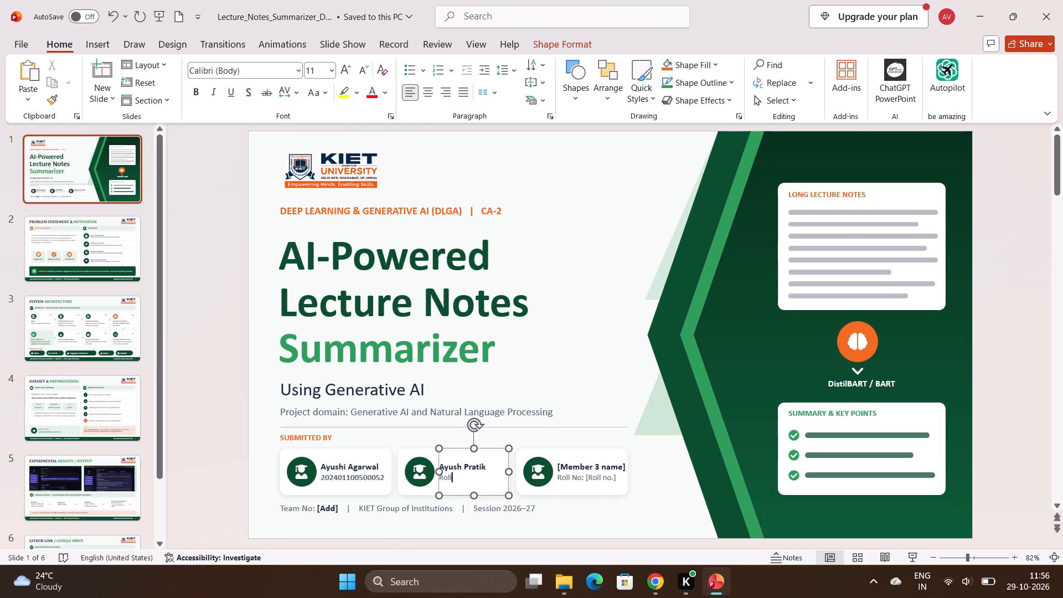
key(BackSpace)
key(BackSpace)
key(BackSpace)
key(BackSpace)
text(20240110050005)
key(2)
Correct the last digit of the first member's roll number to 4.
click(383, 478)
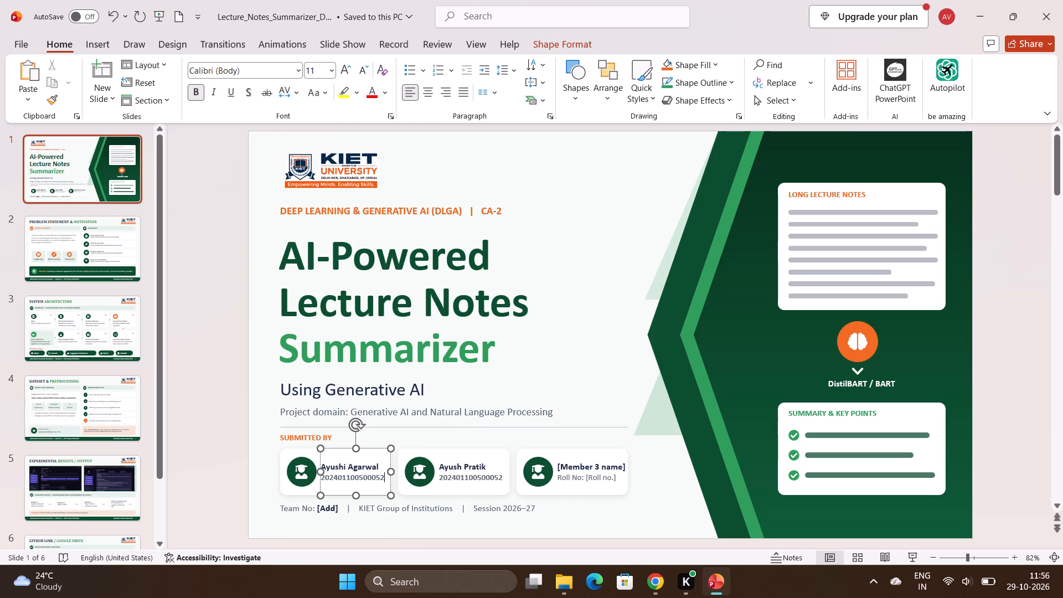
key(BackSpace)
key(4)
Replace the "[Member 3 name]" placeholder with the third team member's full name.
click(624, 467)
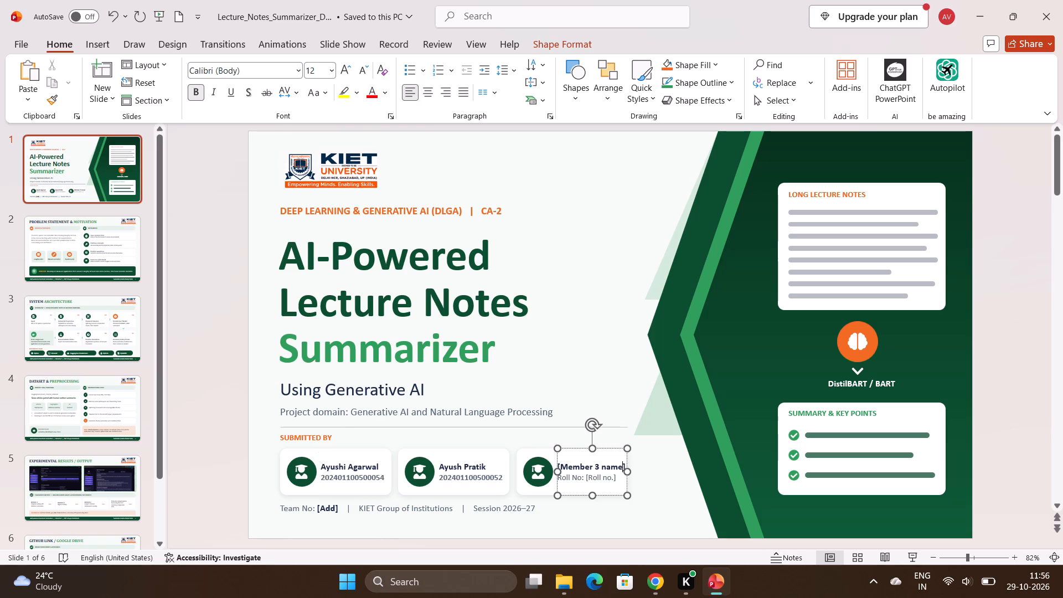
key(Right)
key(BackSpace)
key(BackSpace)
key(BackSpace)
key(BackSpace)
key(BackSpace)
key(BackSpace)
key(BackSpace)
key(BackSpace)
key(BackSpace)
key(BackSpace)
key(BackSpace)
key(BackSpace)
key(BackSpace)
key(BackSpace)
key(BackSpace)
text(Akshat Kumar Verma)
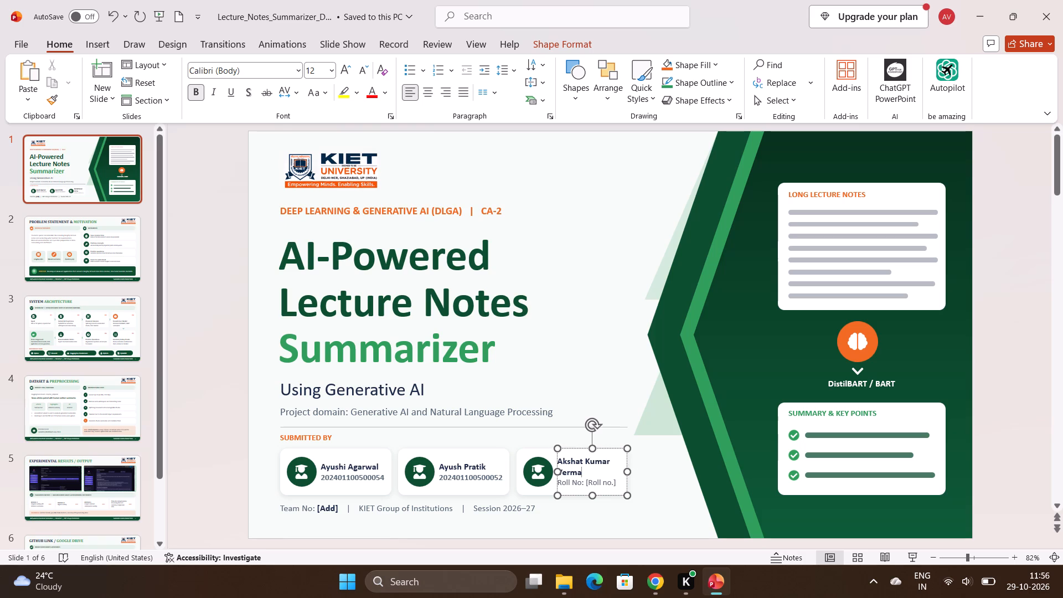
Replace the third member's whole "Roll No: [Roll no.]" line with only their roll number, omitting the label.
click(616, 484)
key(BackSpace)
key(BackSpace)
key(BackSpace)
key(BackSpace)
key(BackSpace)
key(BackSpace)
key(BackSpace)
key(BackSpace)
key(BackSpace)
key(BackSpace)
key(BackSpace)
key(BackSpace)
key(BackSpace)
key(BackSpace)
key(BackSpace)
key(BackSpace)
key(BackSpace)
key(BackSpace)
key(BackSpace)
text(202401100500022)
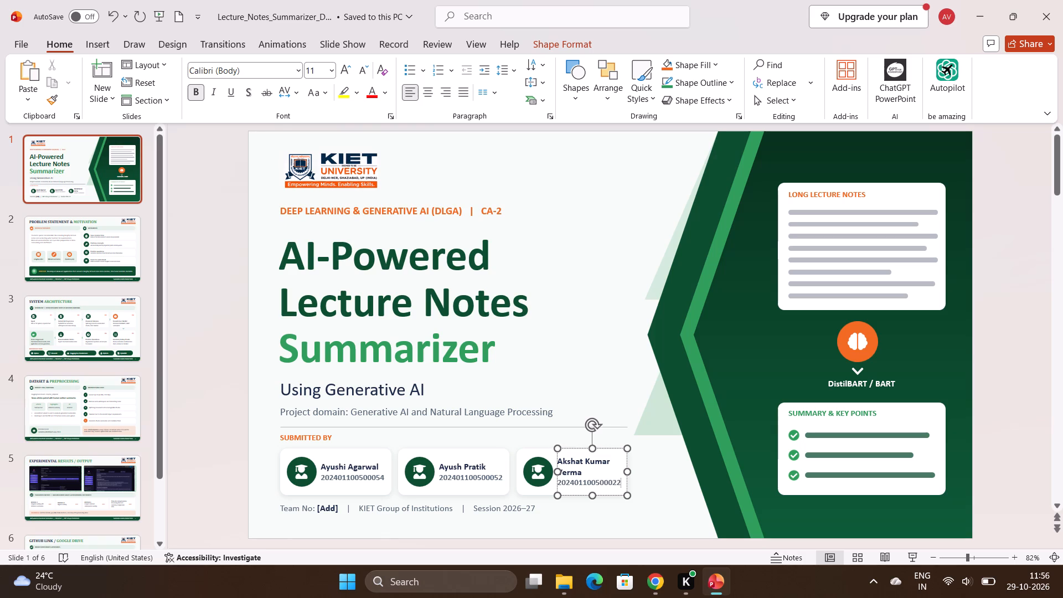
Save the presentation and deselect the third member's text box.
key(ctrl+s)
click(989, 312)
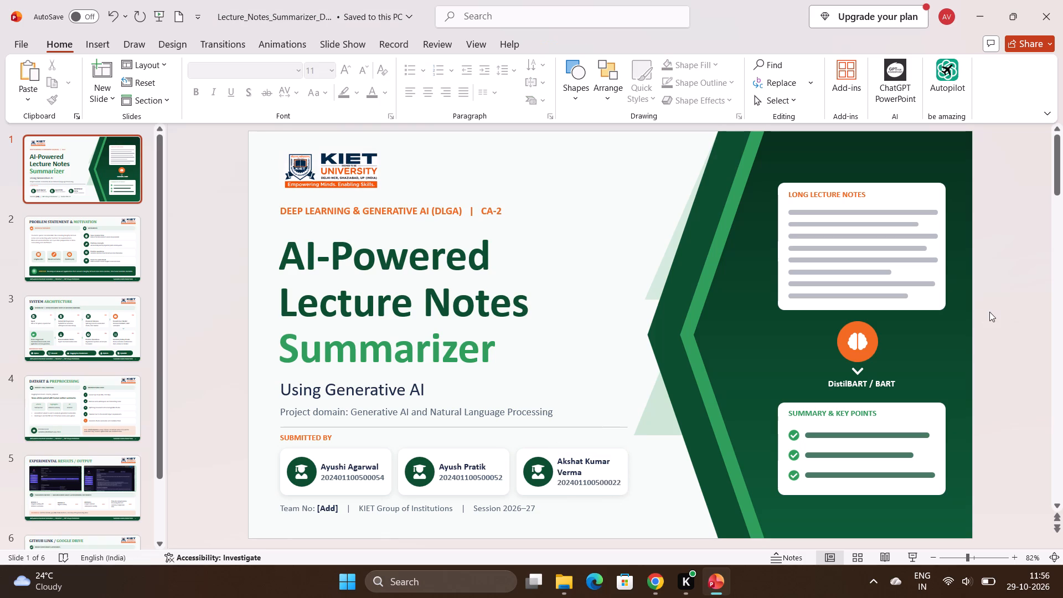
Review all the slides through to the GitHub Link / Google Drive slide, and return to the title slide.
key(Right)
key(Right)
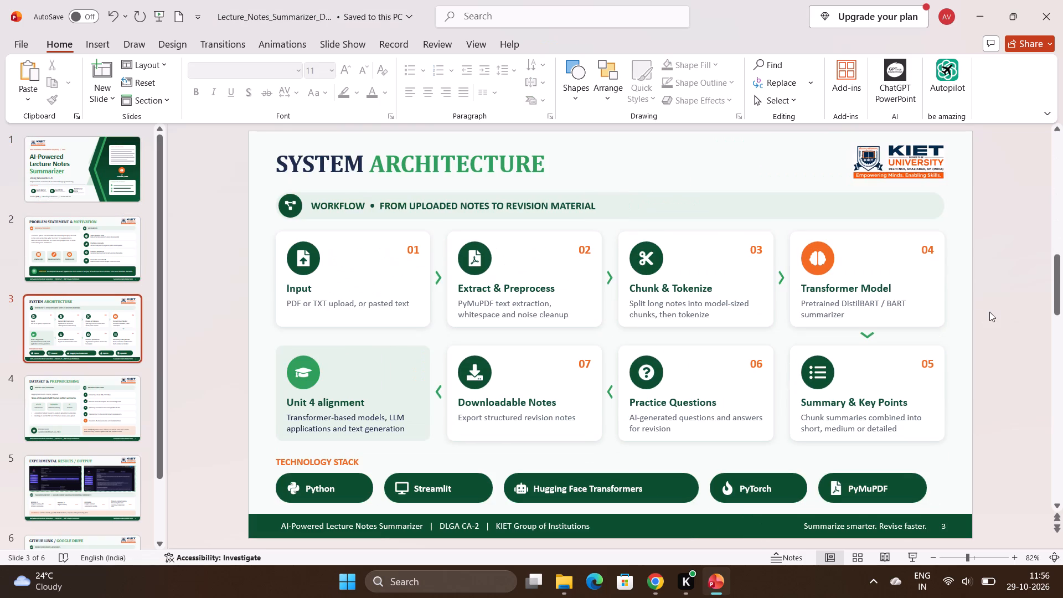
key(Right)
key(Right)
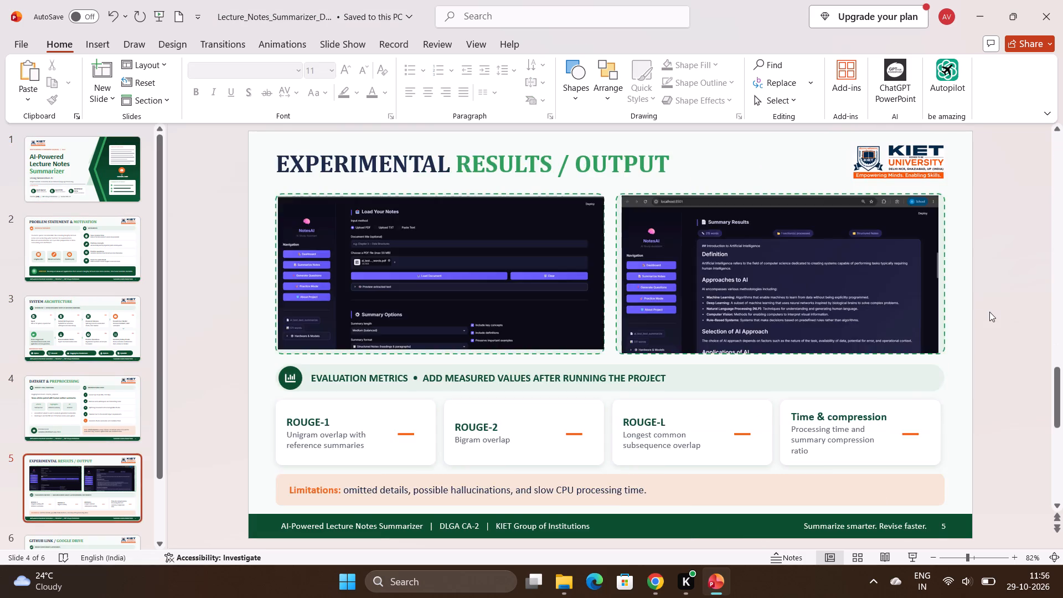
key(Right)
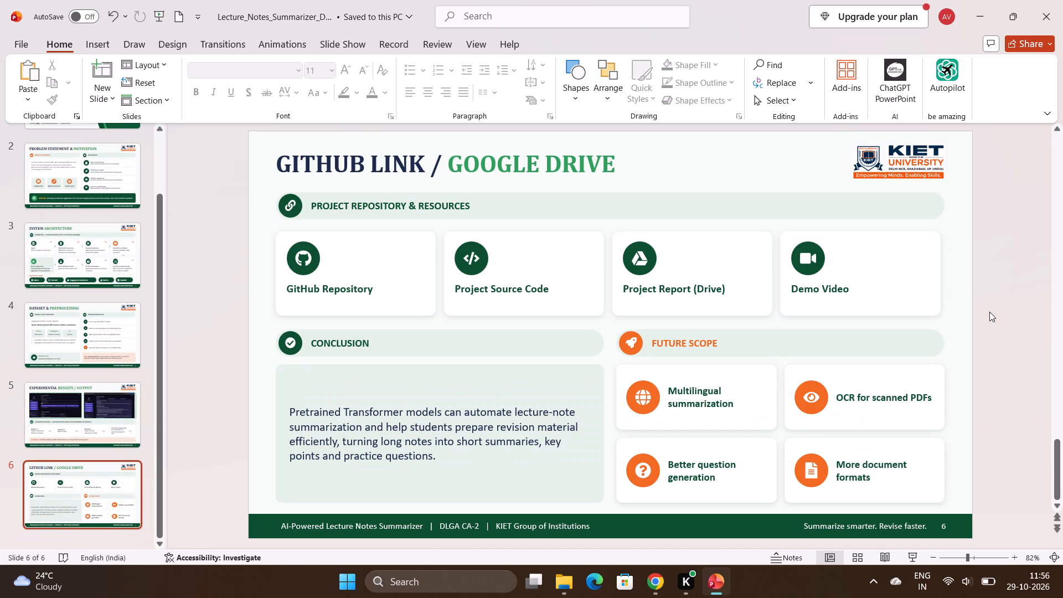
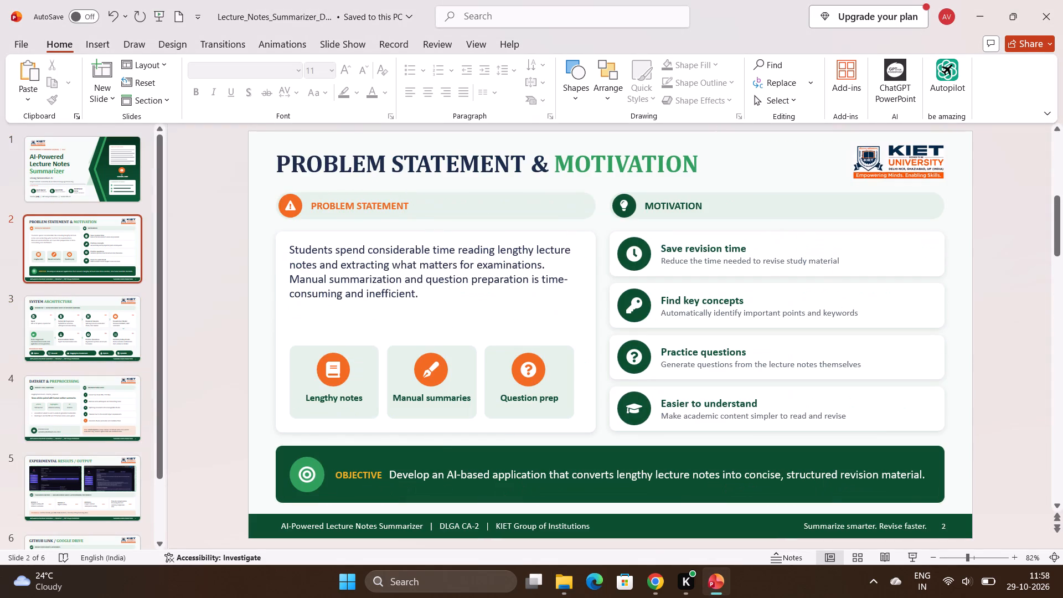
Review slides 3 to 6 of the presentation, checking the architecture, dataset, experimental results and project links content.
key(Down)
key(Down)
key(Down)
key(Down)
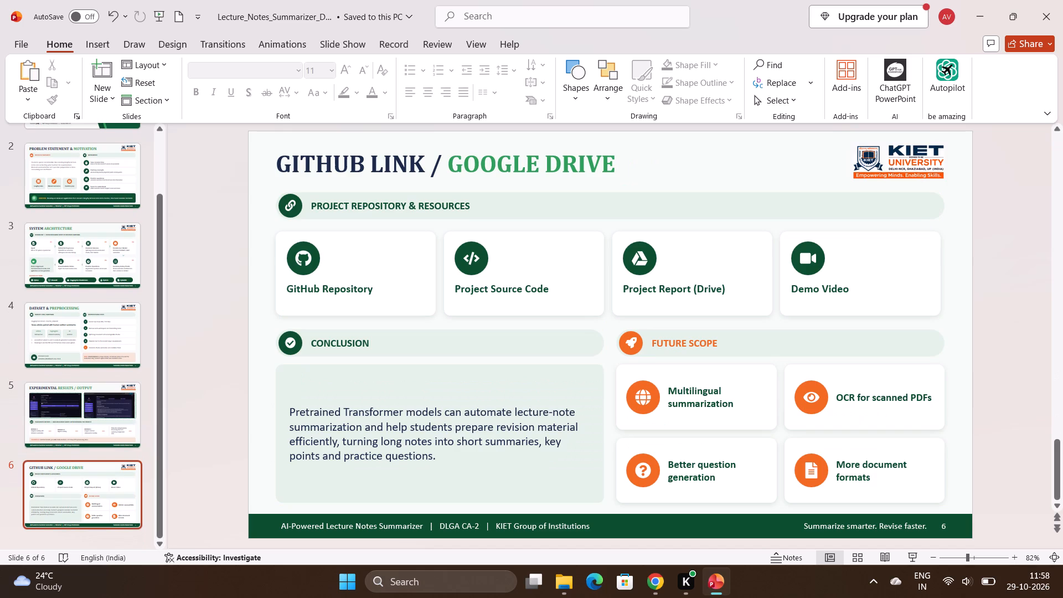
key(Up)
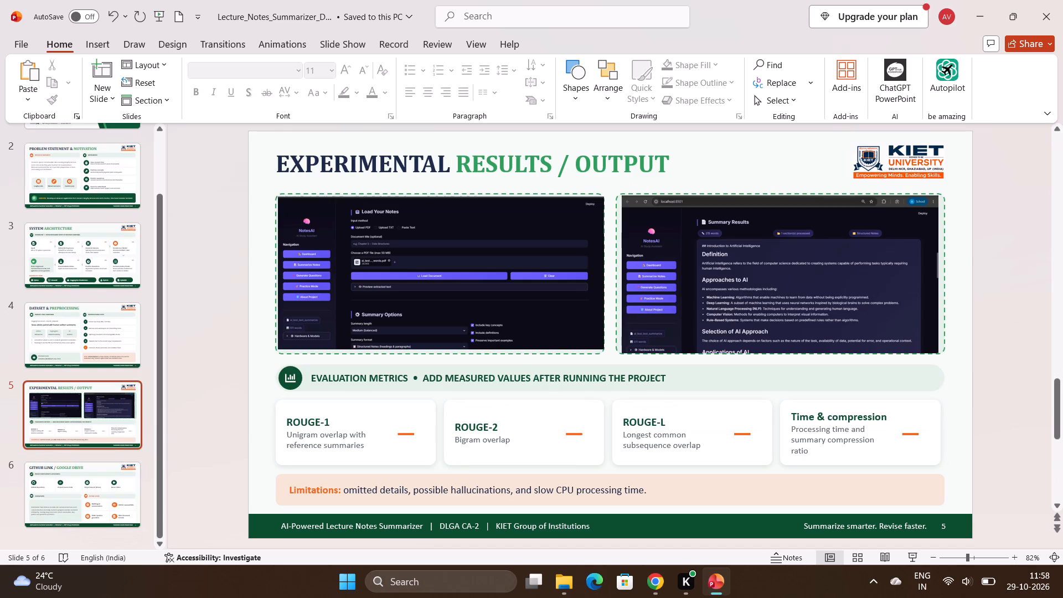
key(Down)
key(Up)
key(Up)
key(Up)
key(Down)
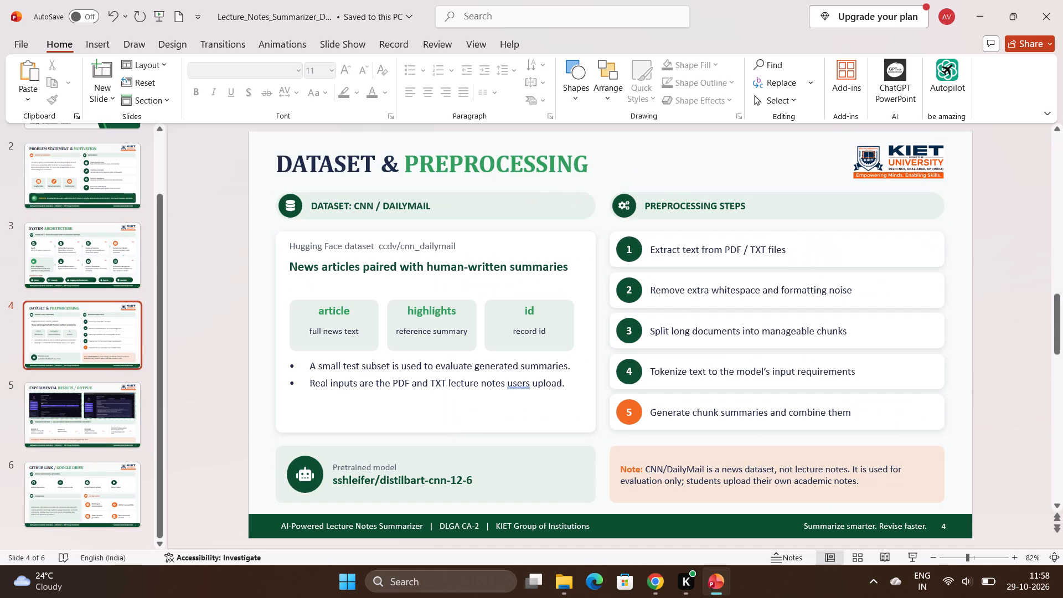
key(Down)
key(Up)
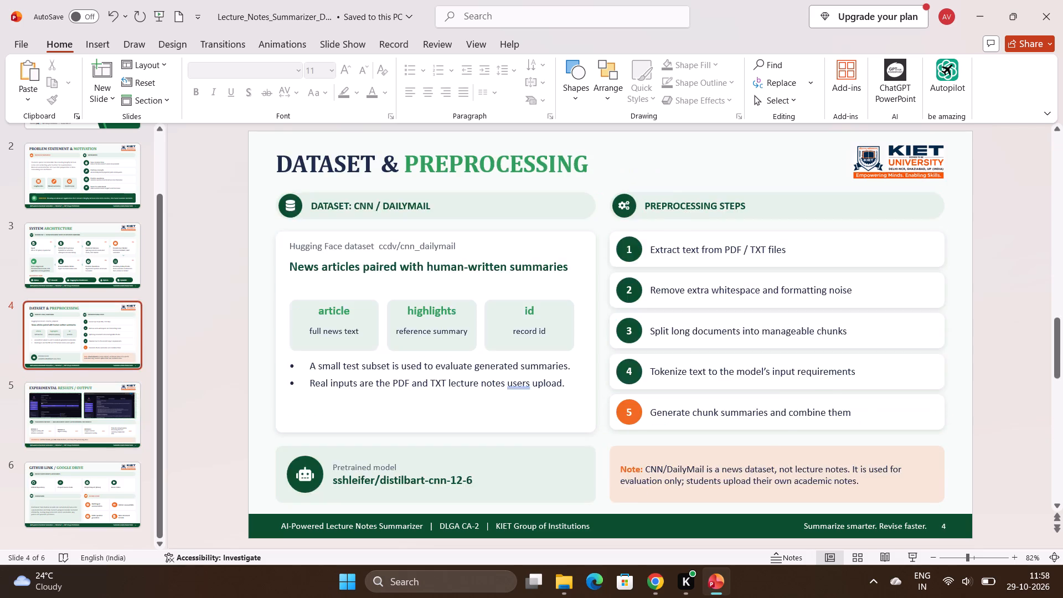
key(Down)
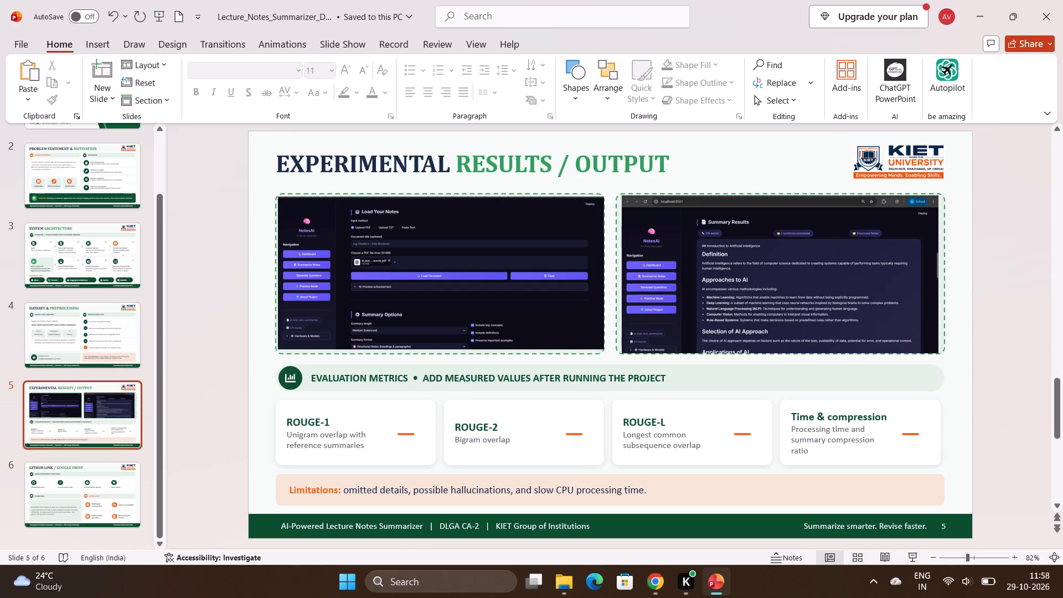
Widen the Summary Results screenshot on the Experimental Results / Output slide at both sides to fill its dashed frame.
click(653, 259)
click(623, 273)
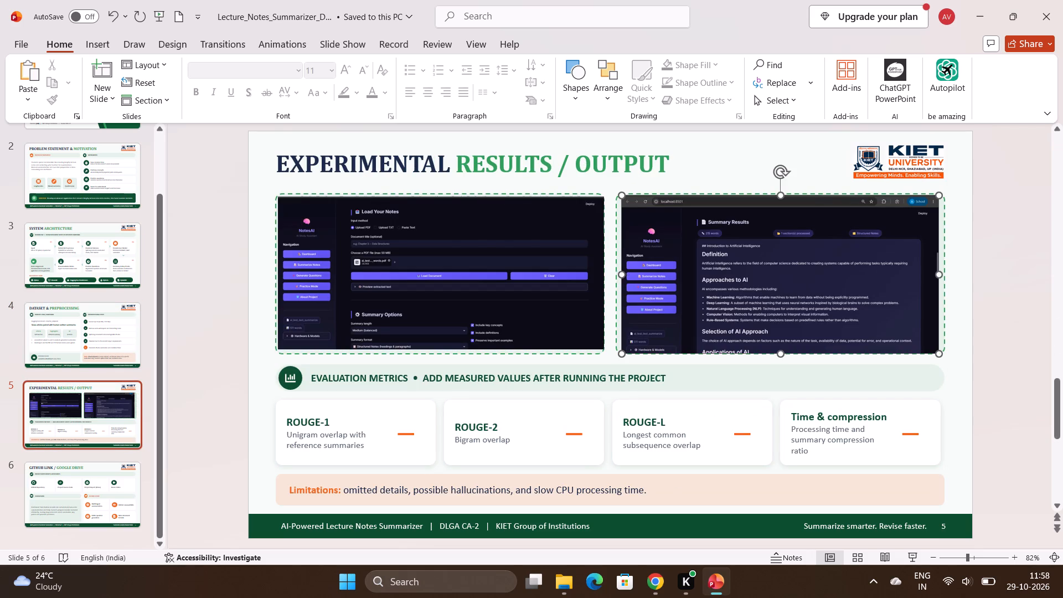
click(938, 273)
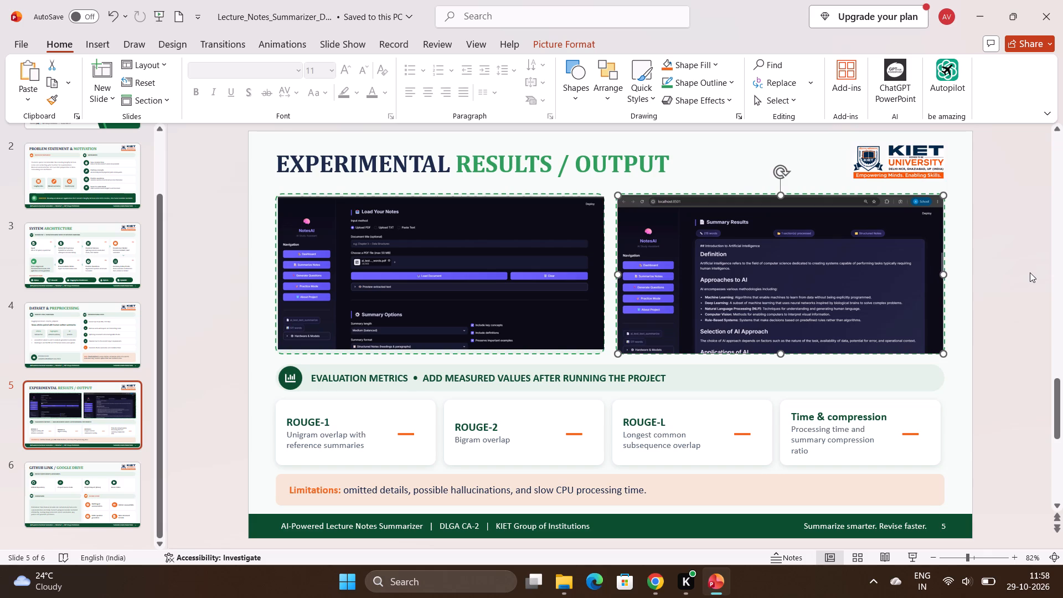
click(1030, 272)
Save the presentation with the resized screenshot.
key(ctrl+s)
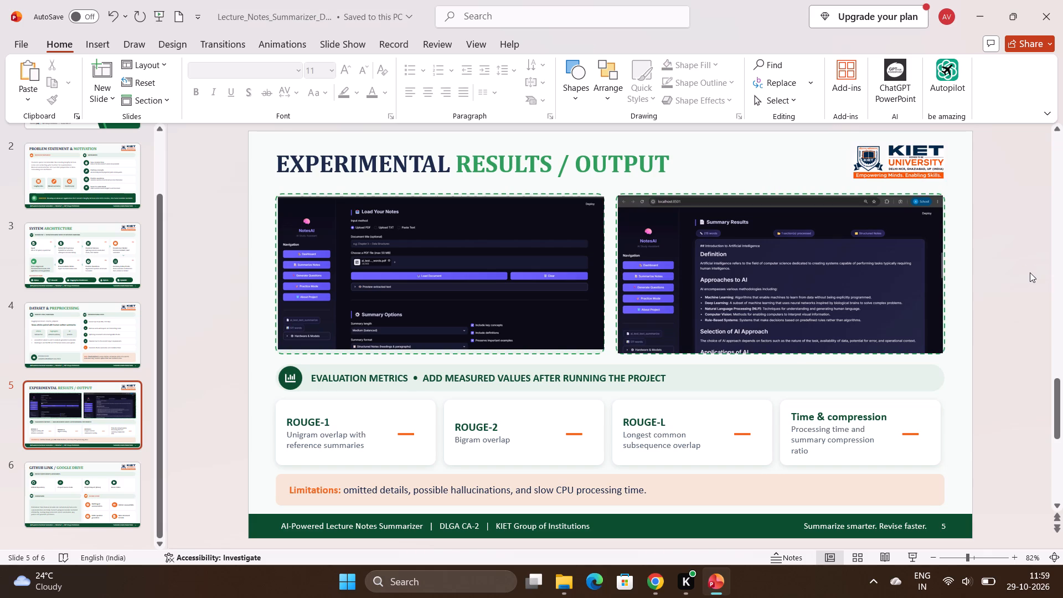
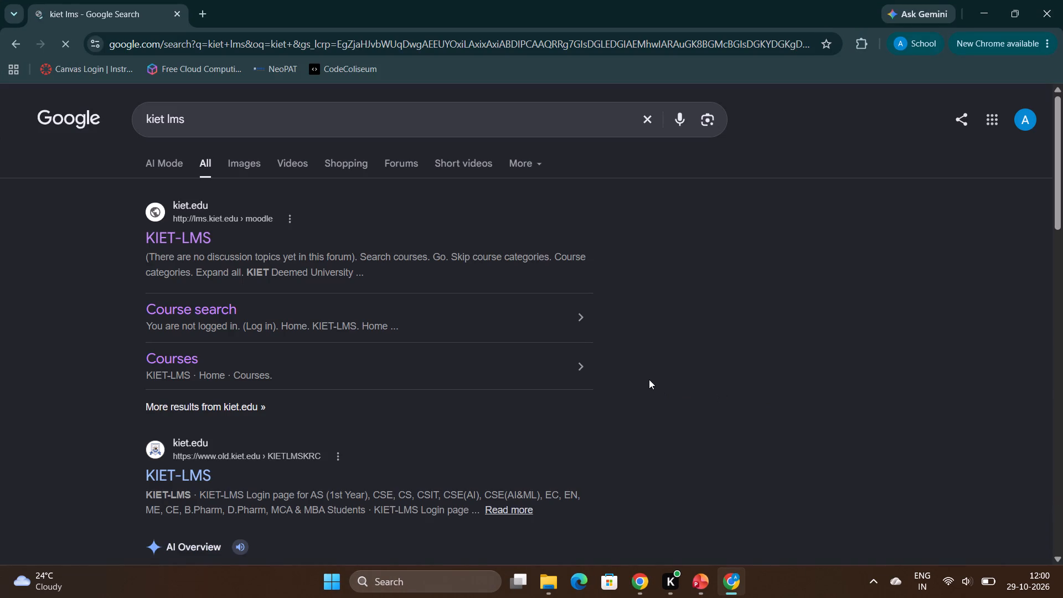
click(202, 235)
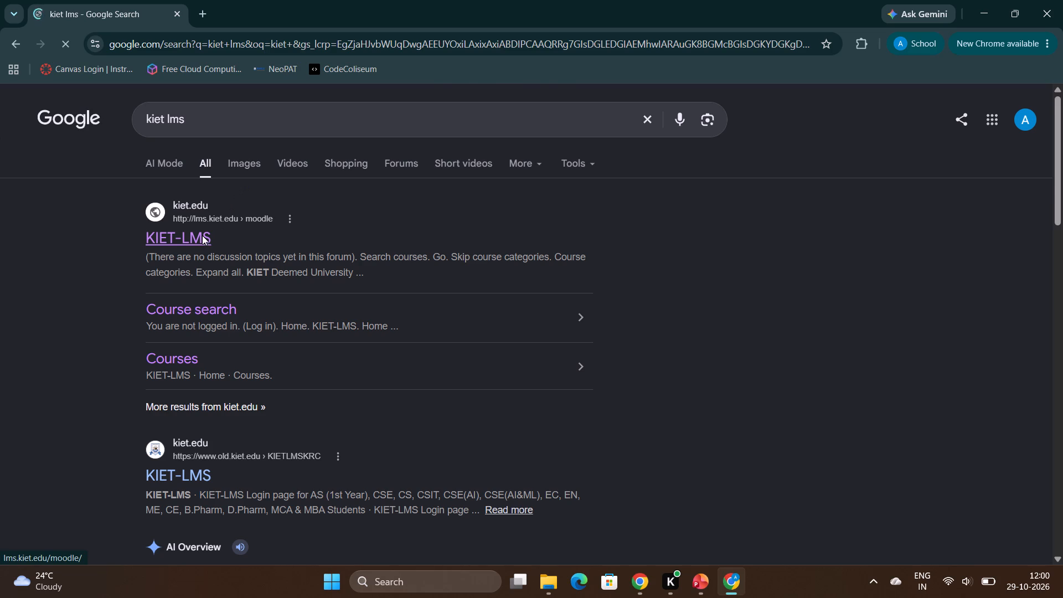
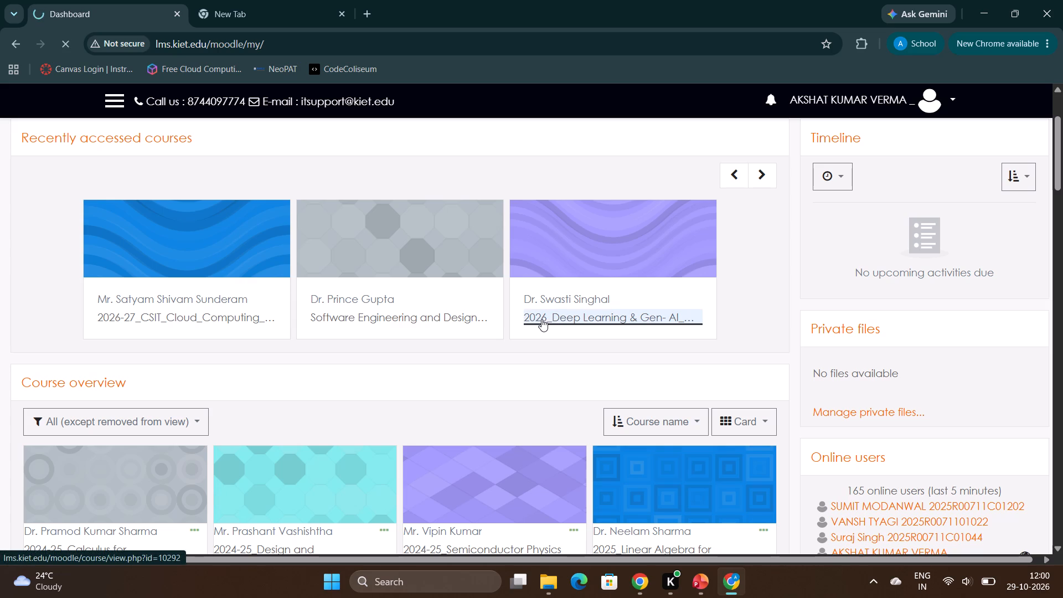
Open the CA2 assignment in the 2026_Deep Learning & Gen- AI_CS312B_3_A course.
scroll(246, 336, down, 3)
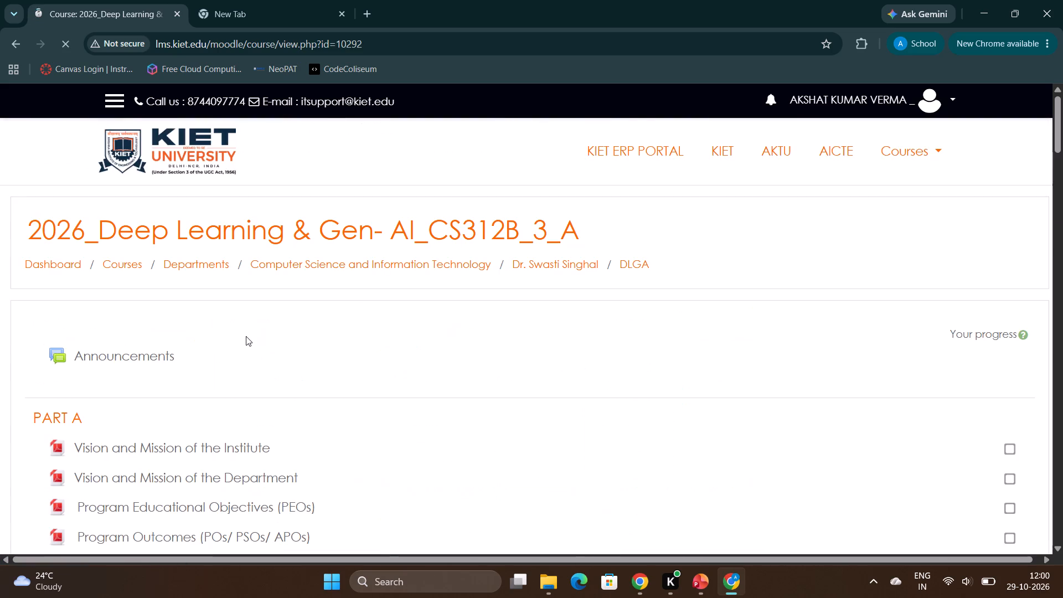
scroll(246, 336, down, 7)
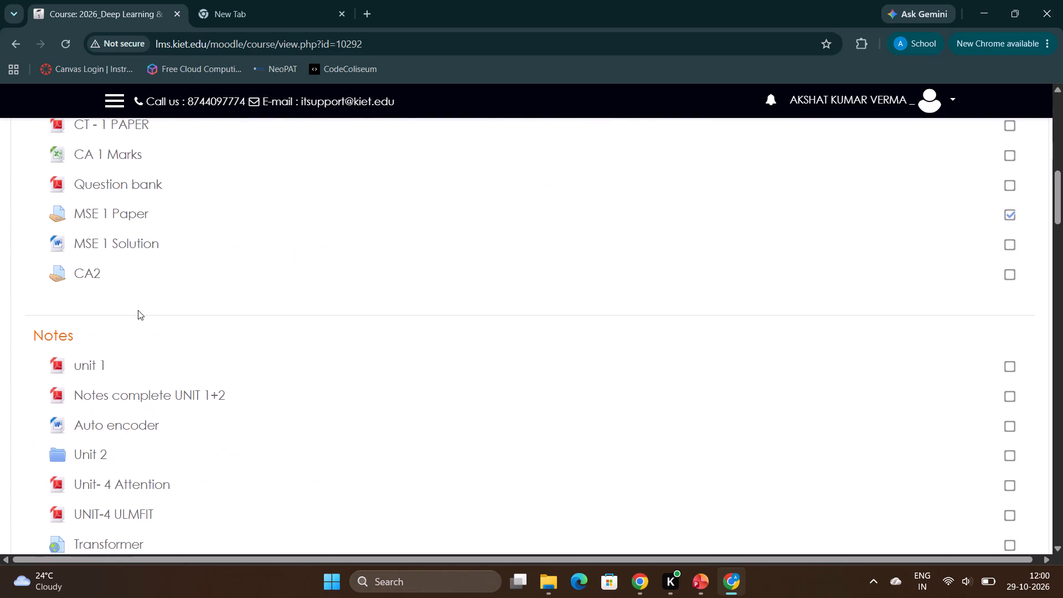
scroll(138, 310, down, 1)
click(87, 252)
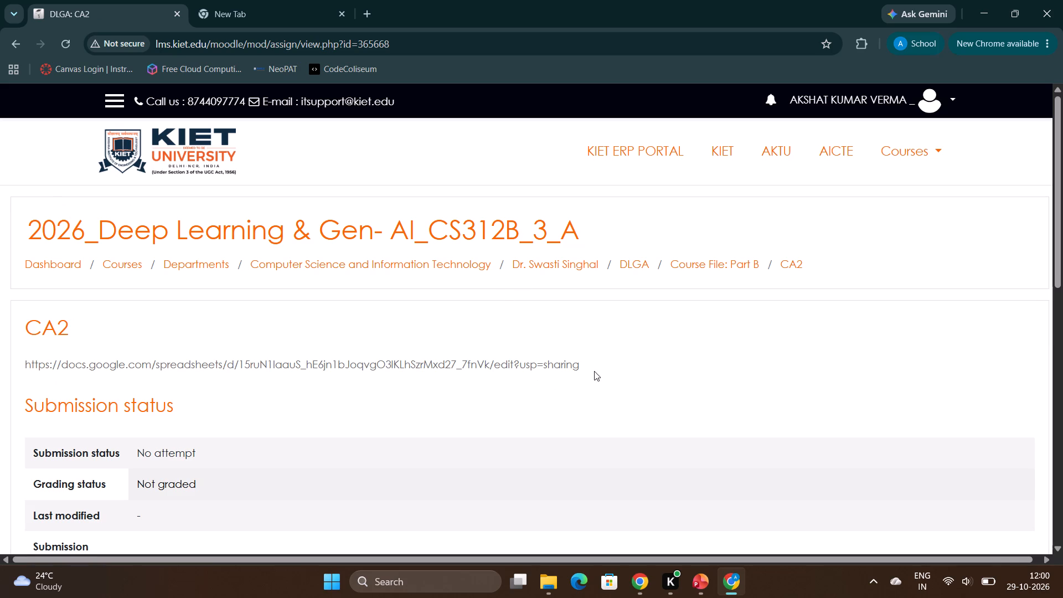
Copy the Google Sheets link from the CA2 assignment description and open it in the empty browser tab.
drag(588, 363, 0, 375)
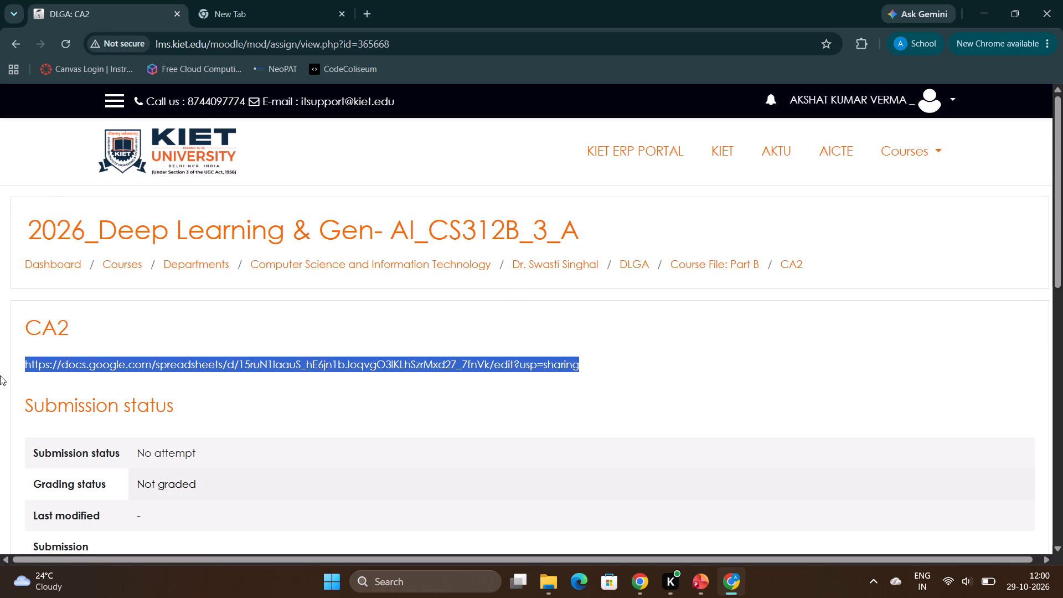
key(ctrl+c)
click(355, 291)
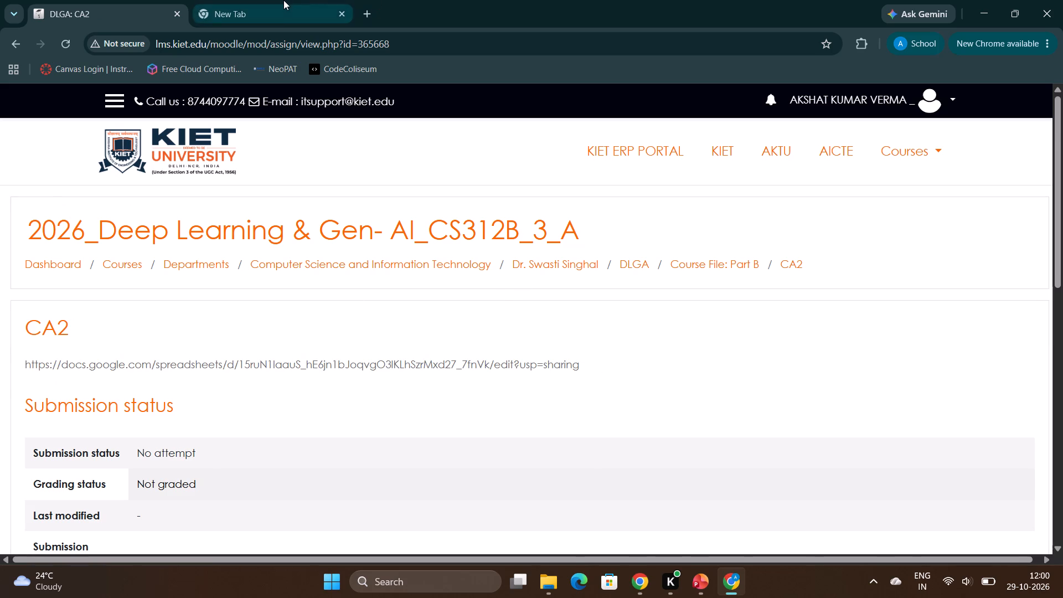
click(283, 0)
key(ctrl+v)
key(Return)
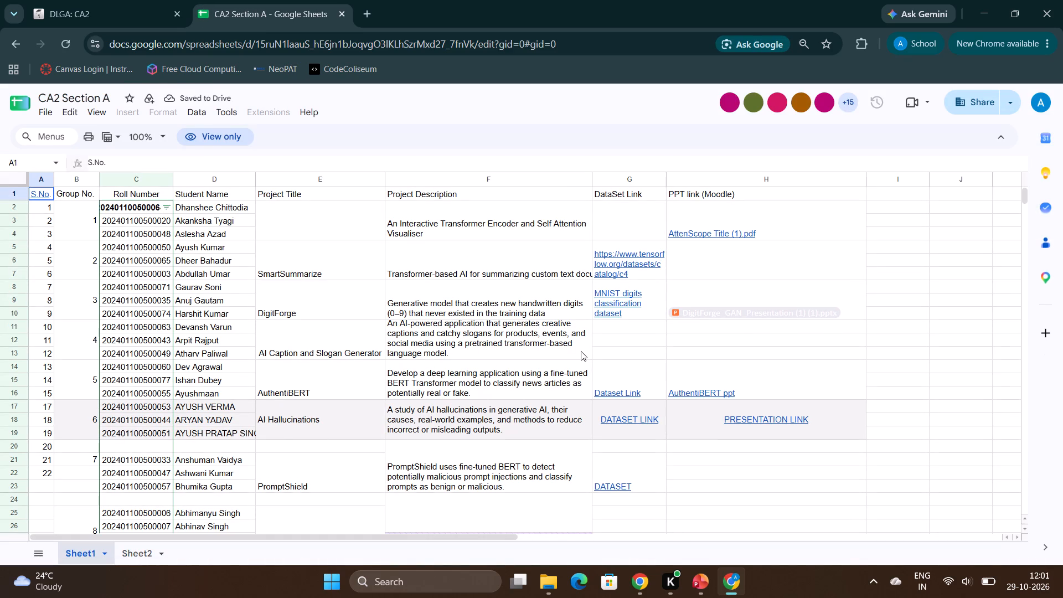
Locate group 12's AI-Powered Lecture Notes Summarizer rows in the sheet and match their link cells to the column headers.
scroll(581, 351, down, 3)
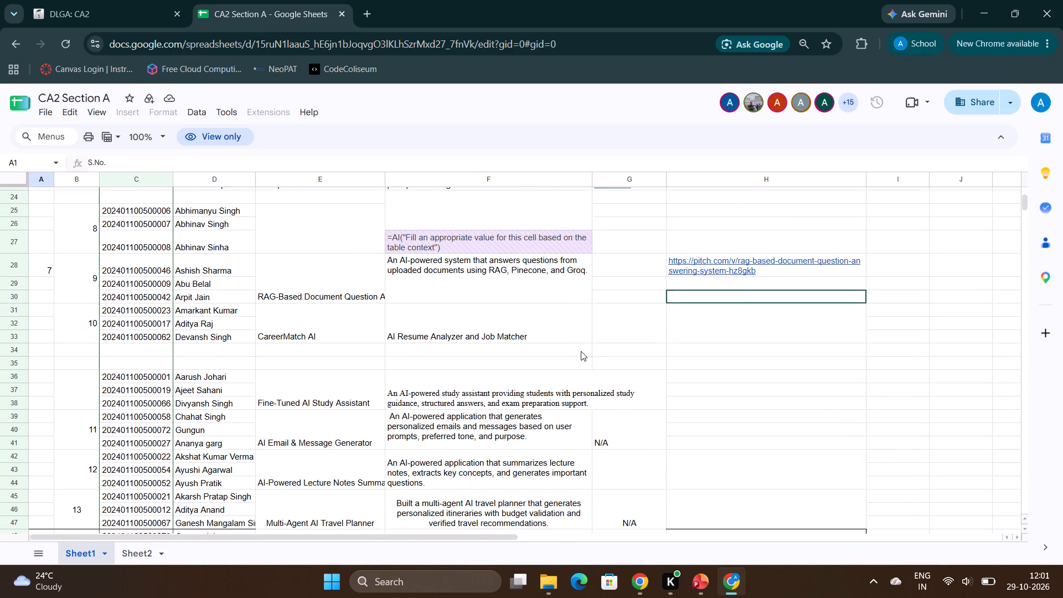
scroll(581, 351, down, 3)
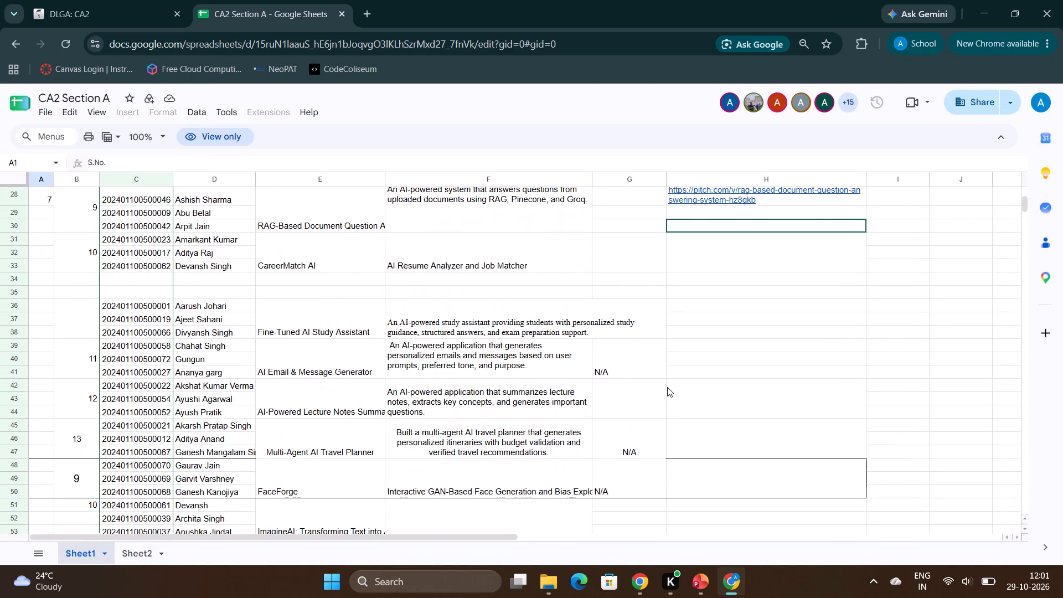
click(656, 399)
click(729, 408)
scroll(729, 408, up, 5)
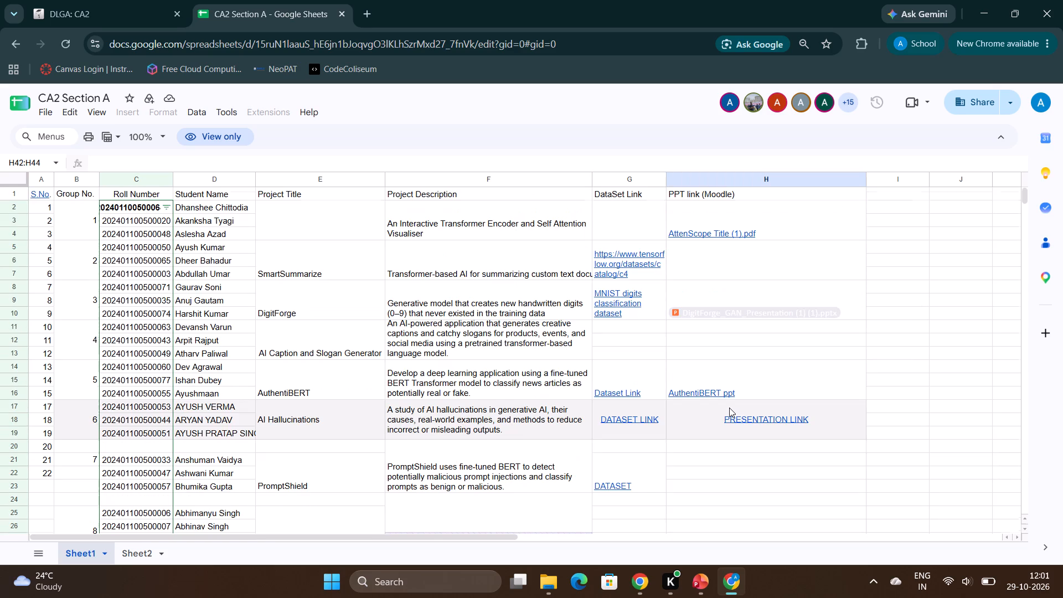
scroll(729, 408, down, 6)
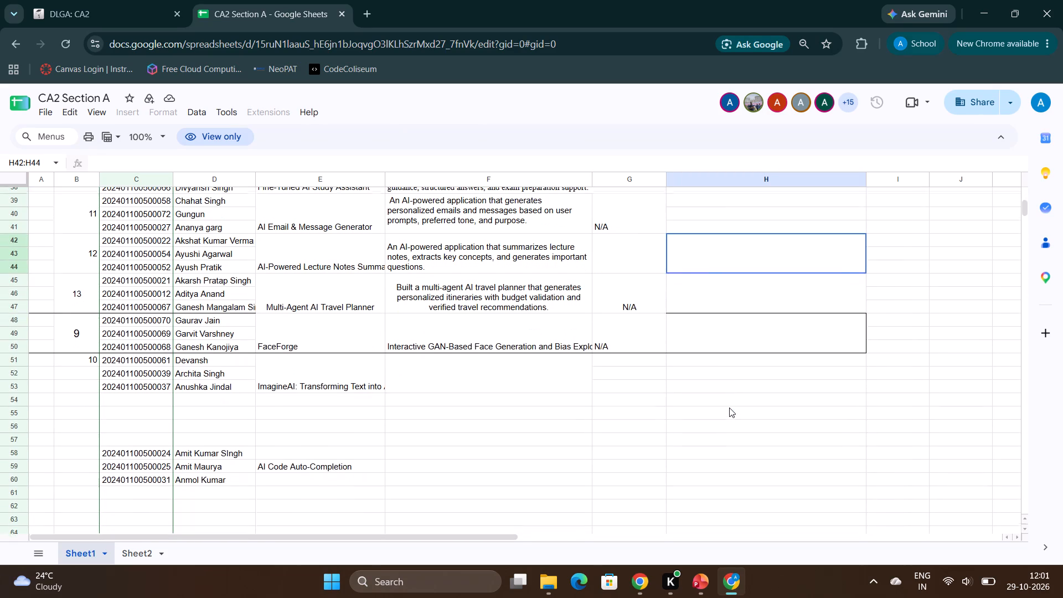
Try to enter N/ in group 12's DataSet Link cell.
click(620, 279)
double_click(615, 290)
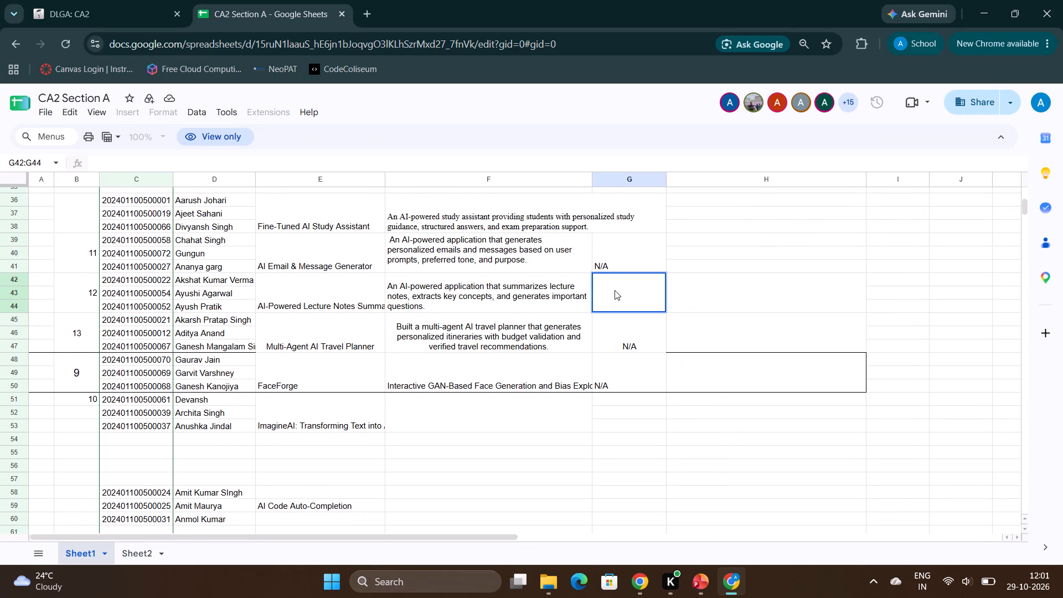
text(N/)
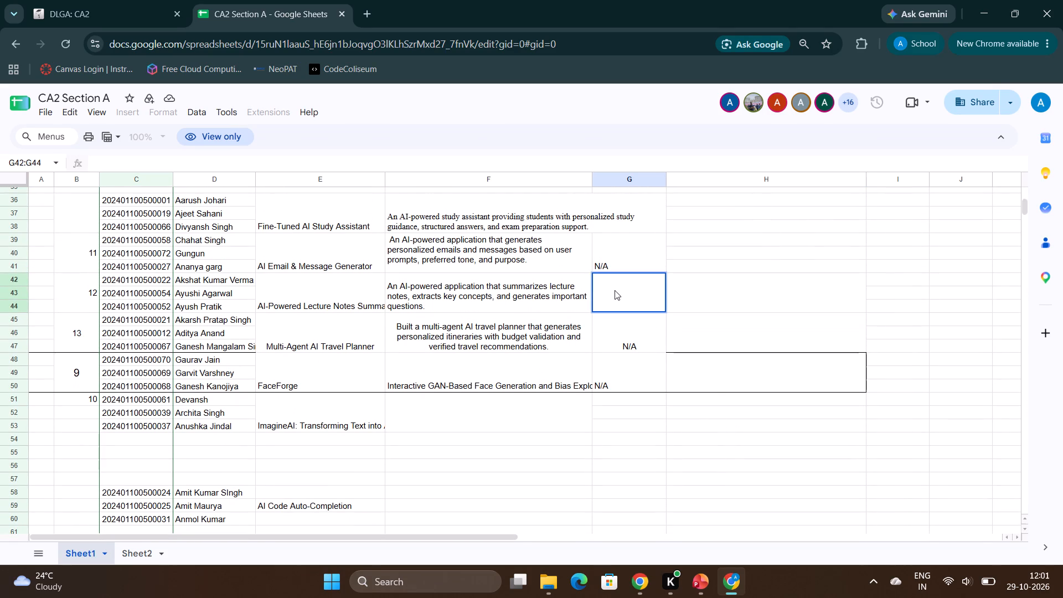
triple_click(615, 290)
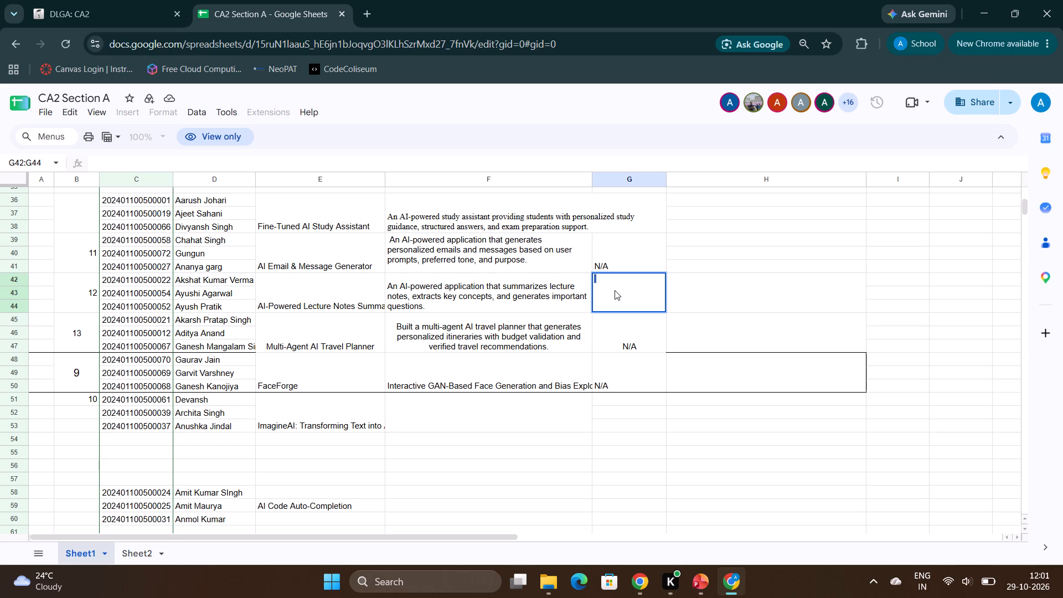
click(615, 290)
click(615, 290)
Check how other groups filled in the PPT link (Moodle) column compared with group 12's cell.
click(712, 294)
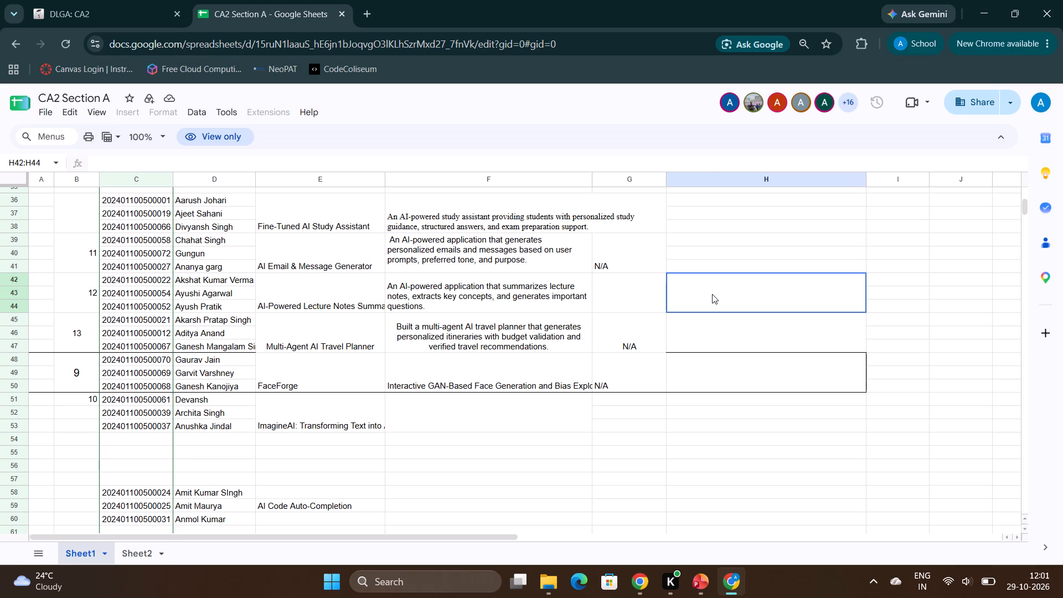
scroll(712, 294, up, 9)
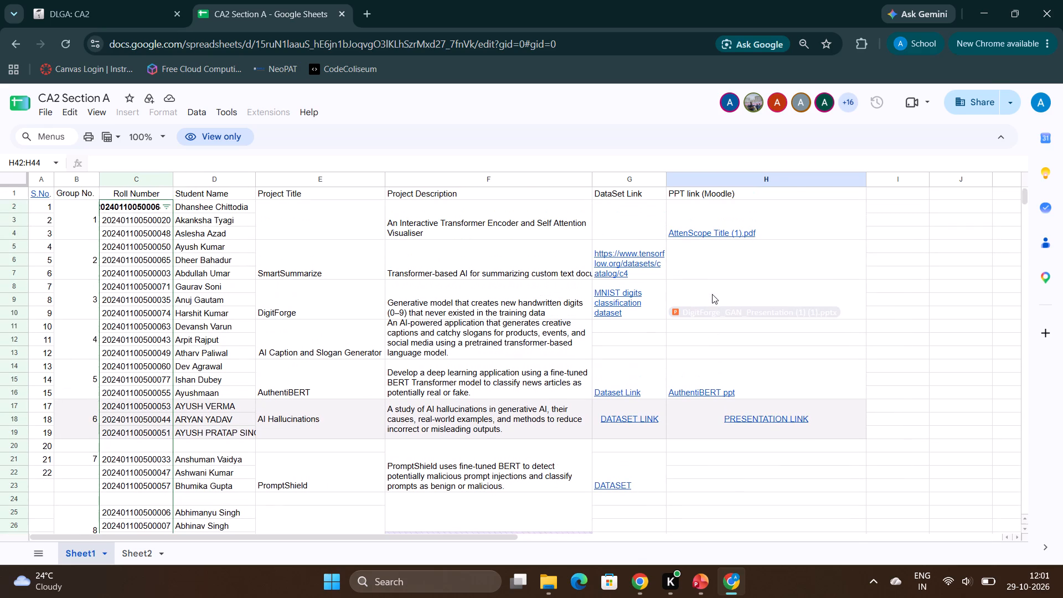
click(724, 275)
scroll(724, 275, down, 7)
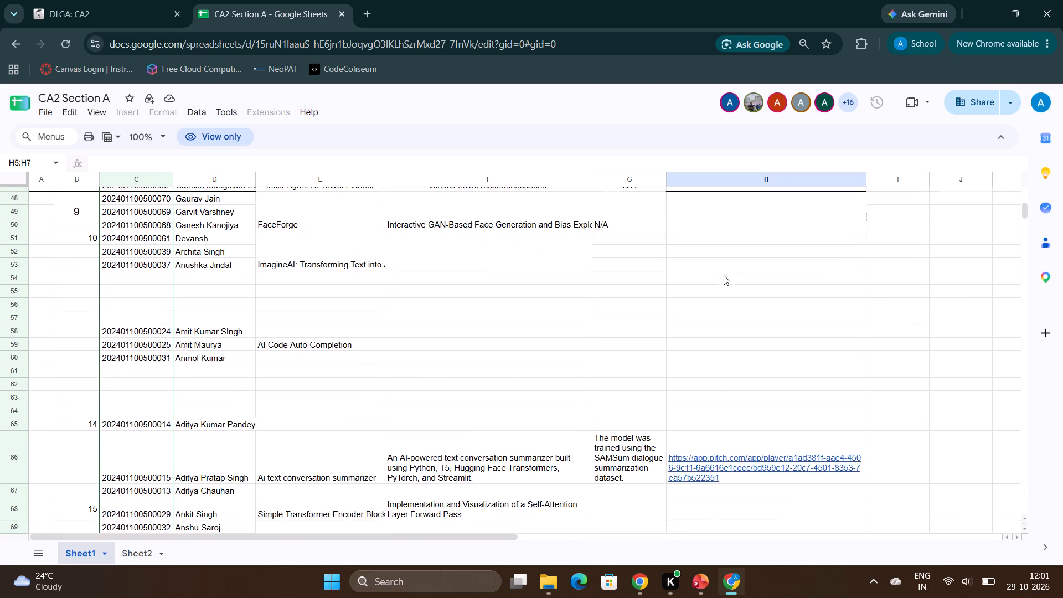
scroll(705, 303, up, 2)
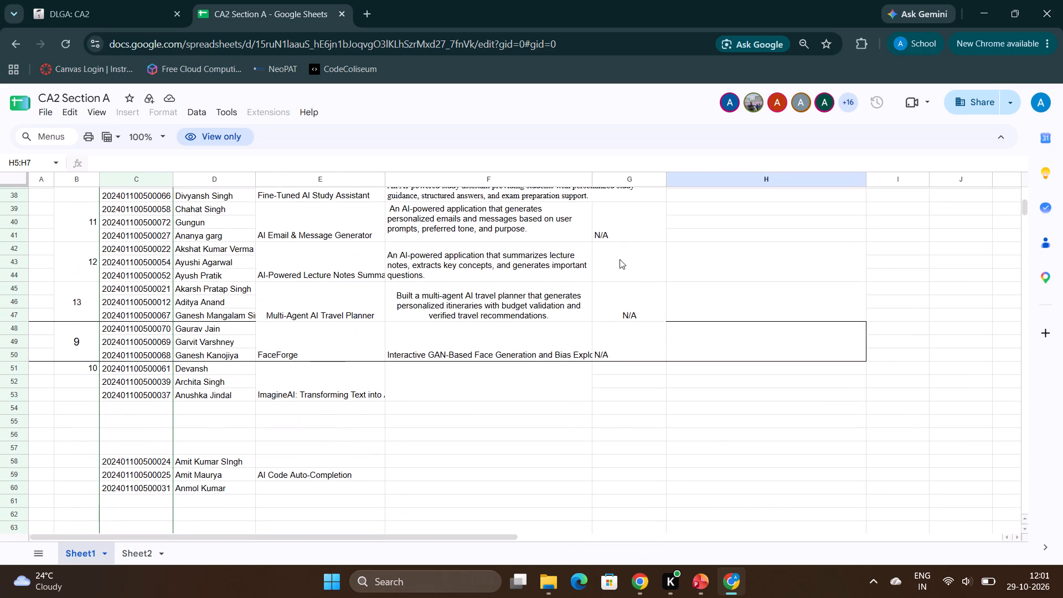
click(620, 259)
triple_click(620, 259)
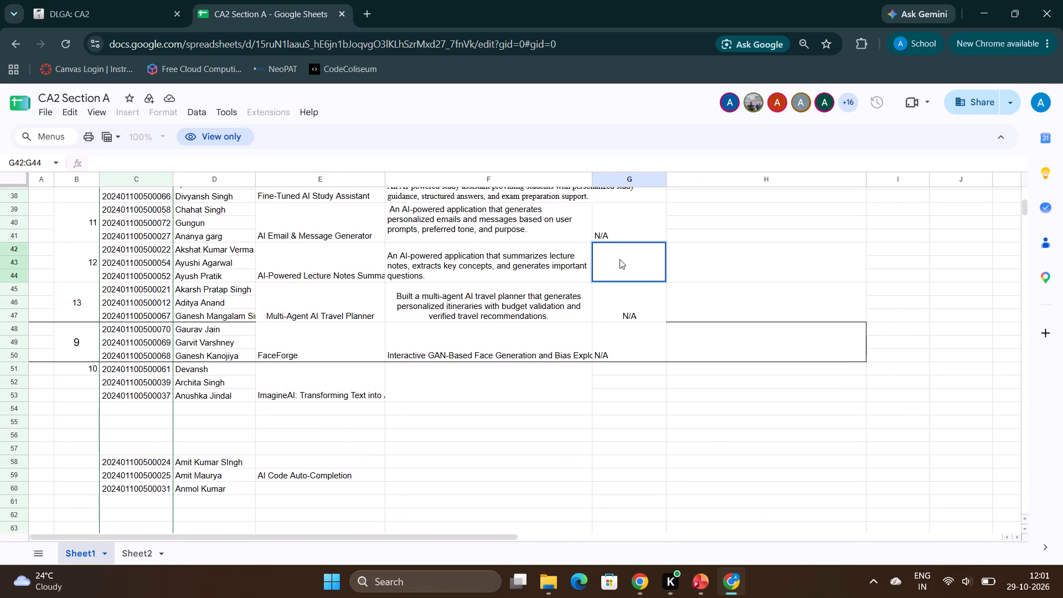
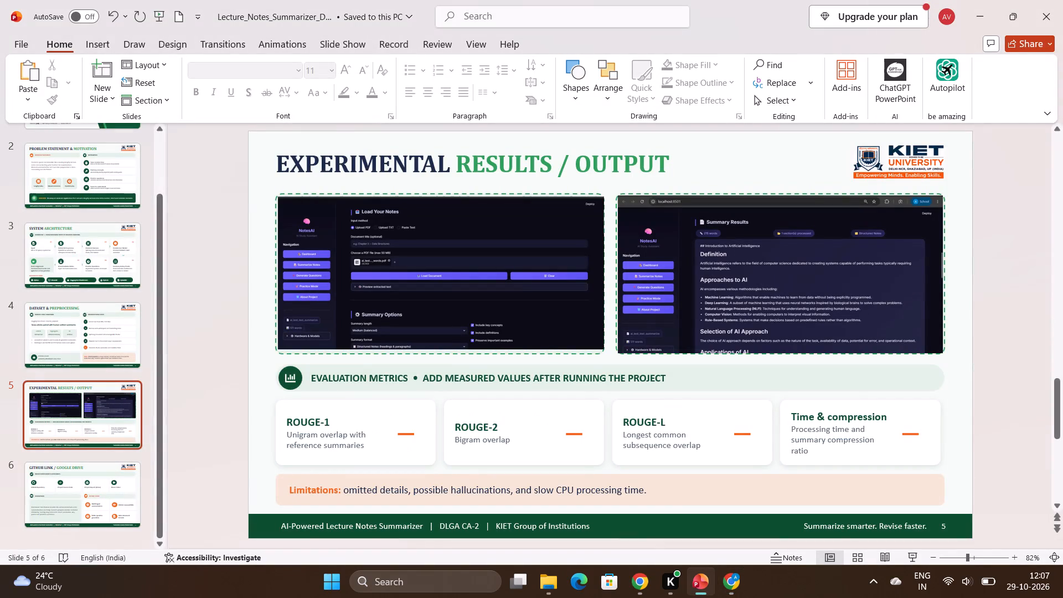
Go back to the title slide and review the opening slides, reading the Problem Statement & Motivation slide.
key(Up)
key(Up)
key(Up)
key(Up)
key(Up)
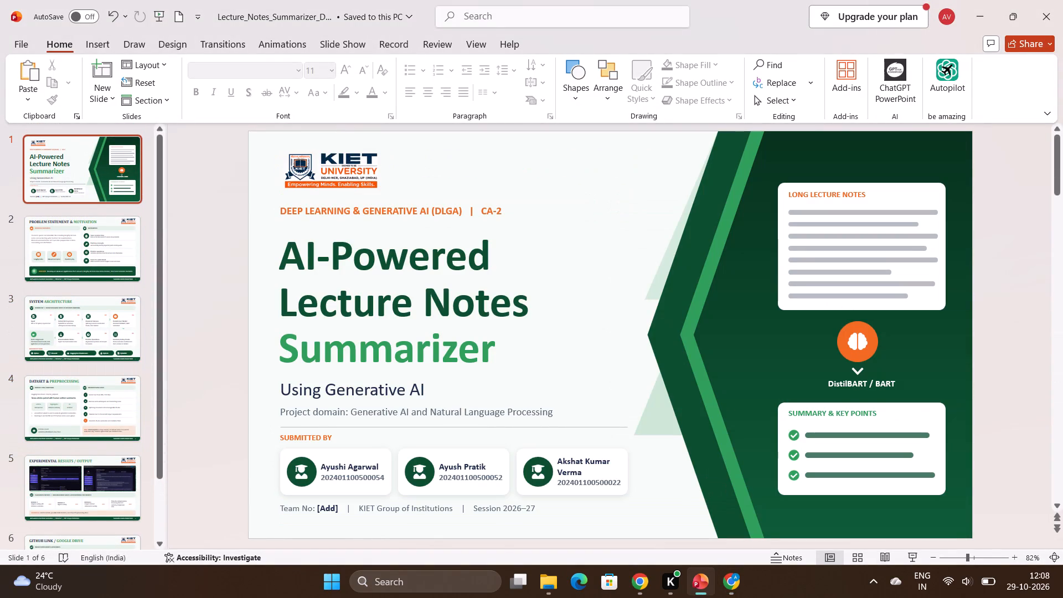
key(Down)
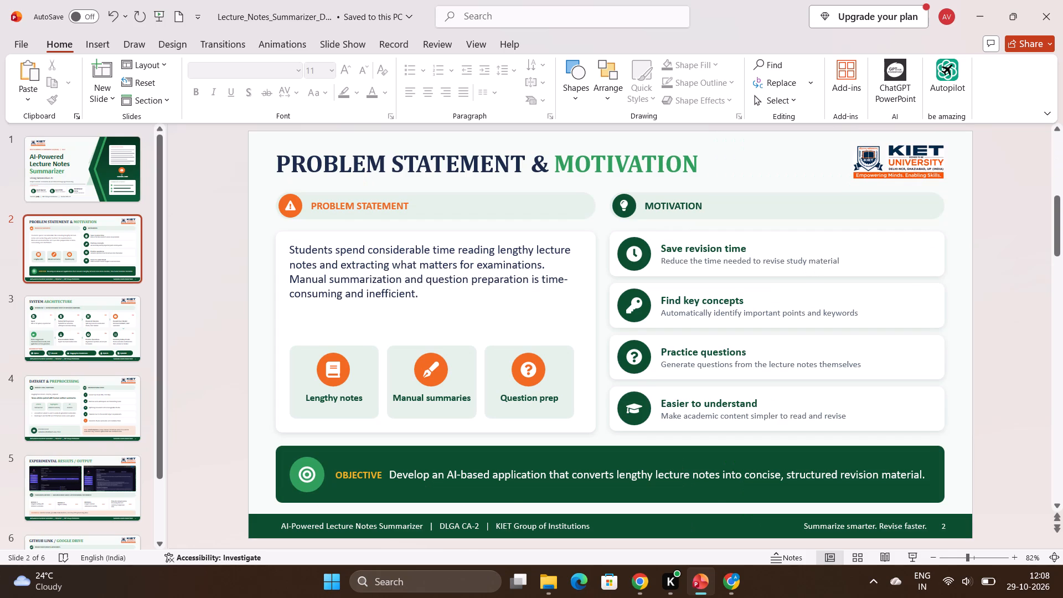
key(Down)
key(Up)
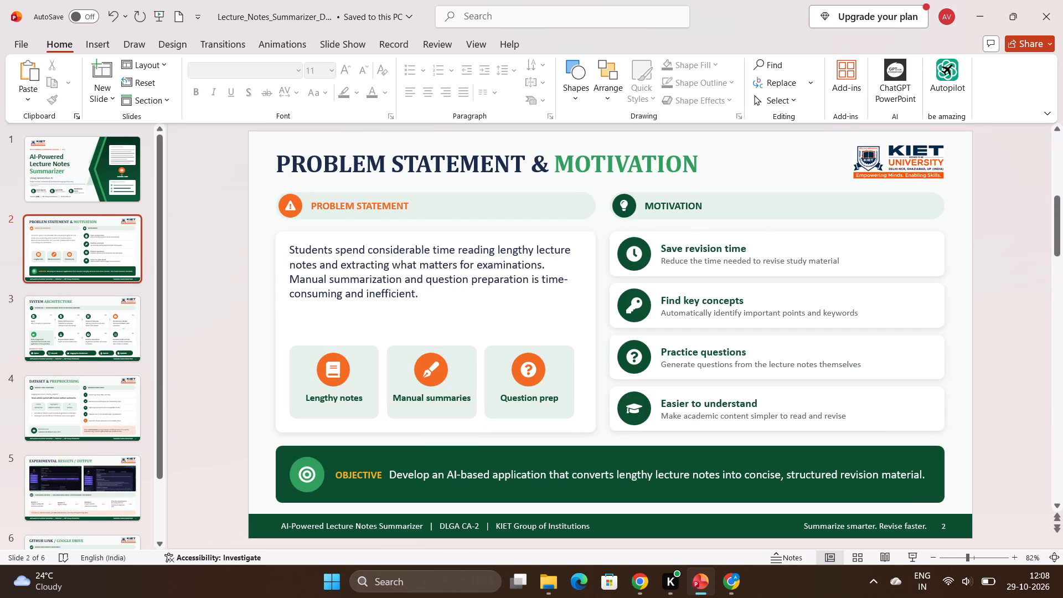
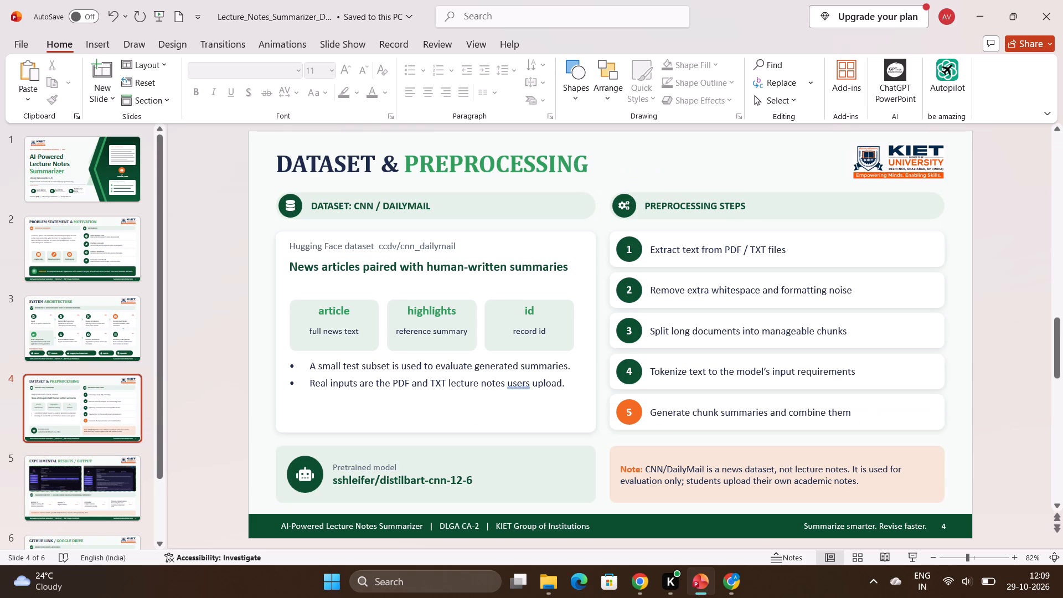
Go to the GitHub Link / Google Drive slide and examine its resource cards and section headings.
key(Down)
key(Down)
key(Down)
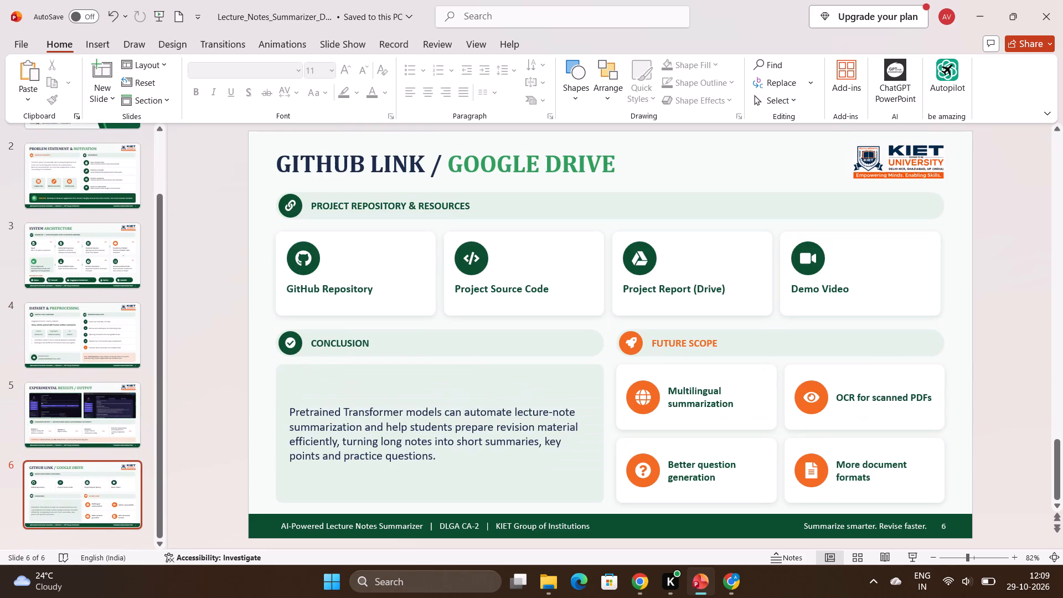
click(702, 301)
click(568, 224)
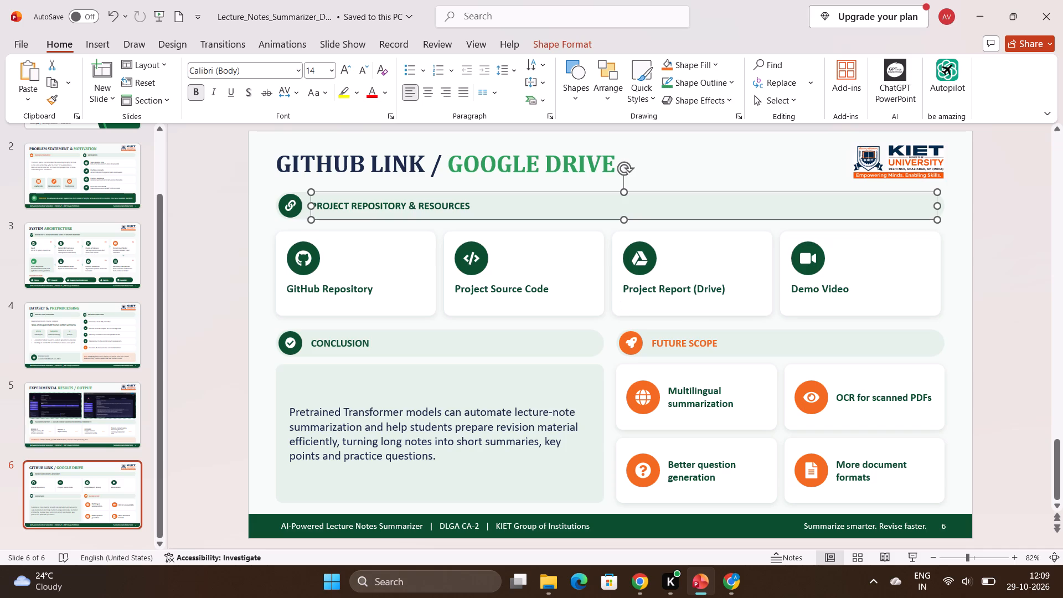
click(380, 350)
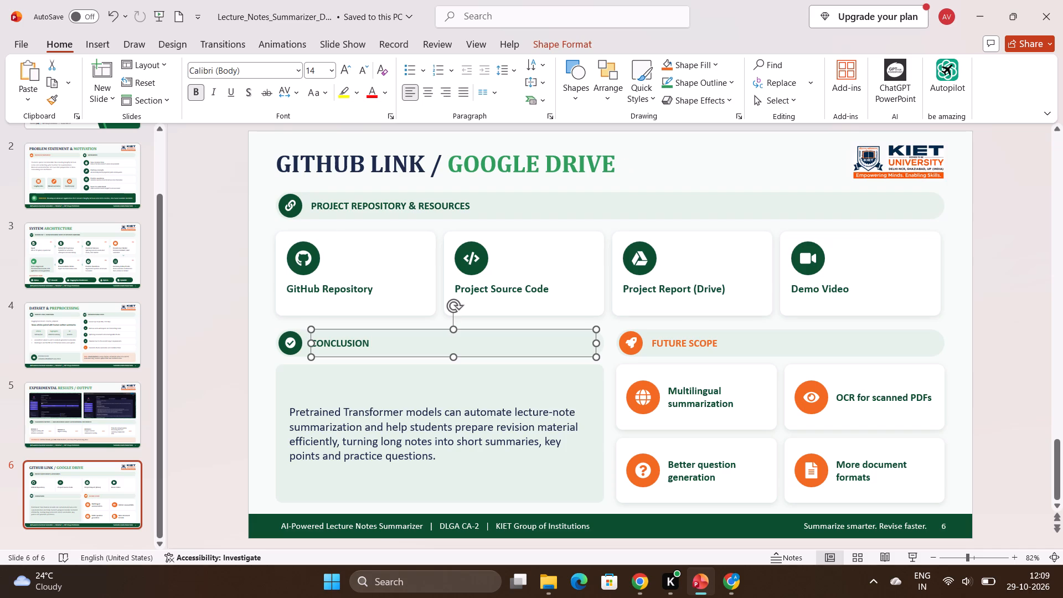
click(489, 288)
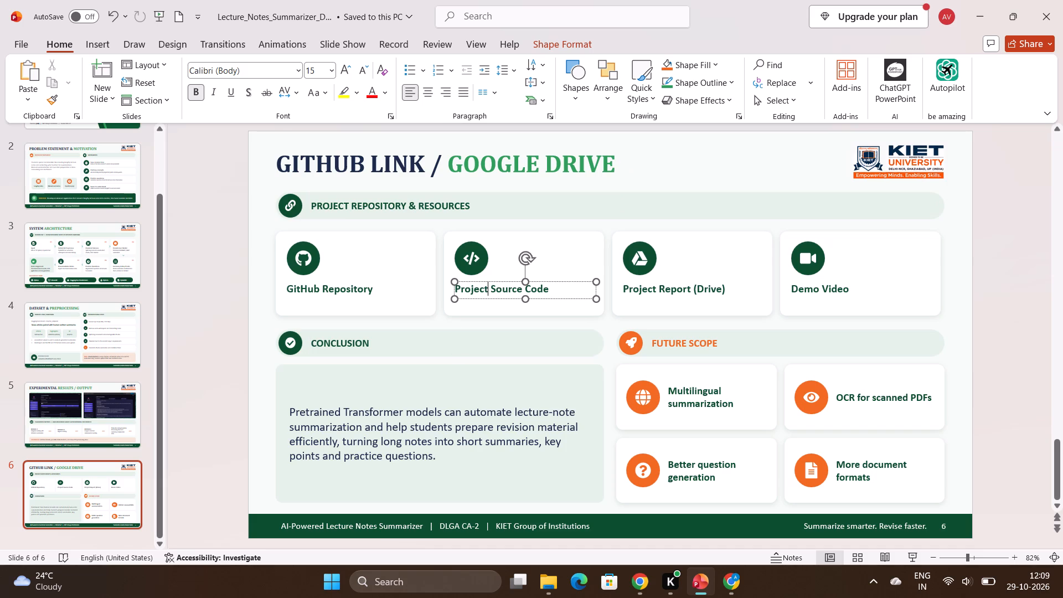
click(553, 248)
click(684, 247)
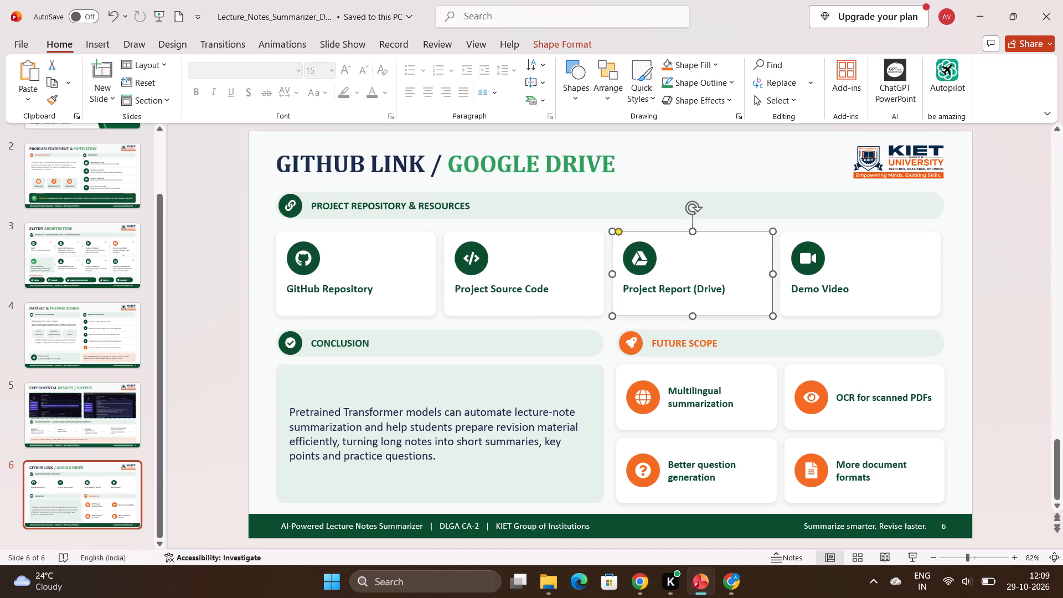
Delete the whole Demo Video card on the last slide, including its background, green circle, label and camera icon.
click(921, 239)
key(Delete)
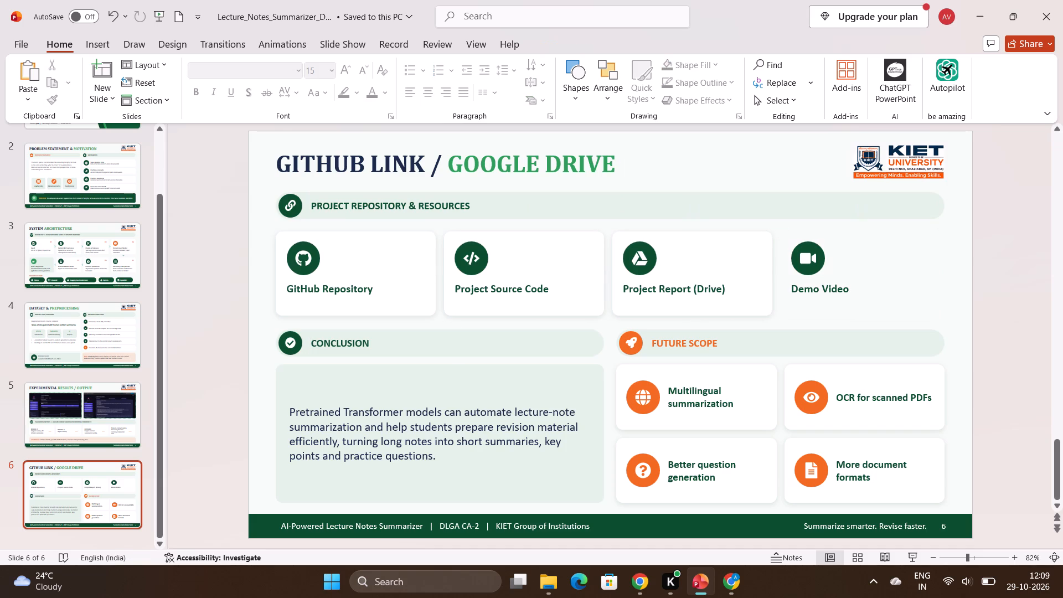
click(809, 275)
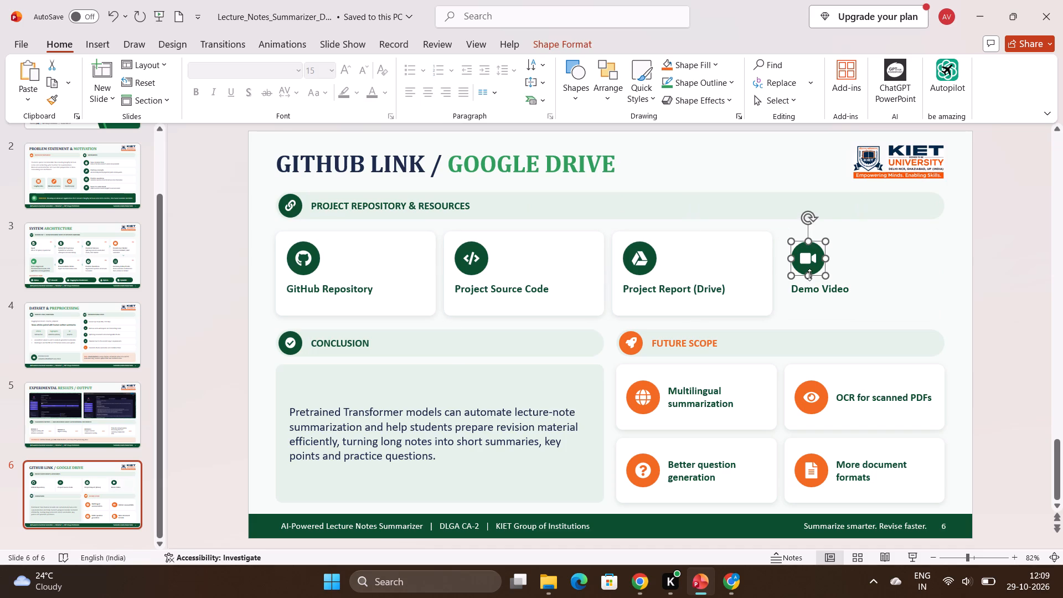
key(Delete)
click(840, 287)
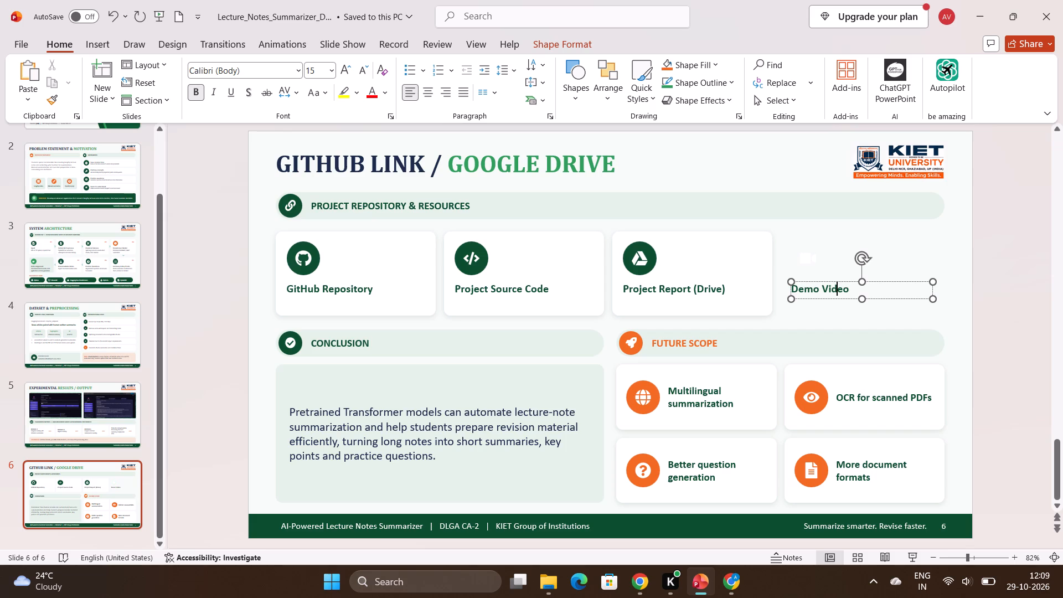
click(919, 286)
key(Delete)
click(807, 260)
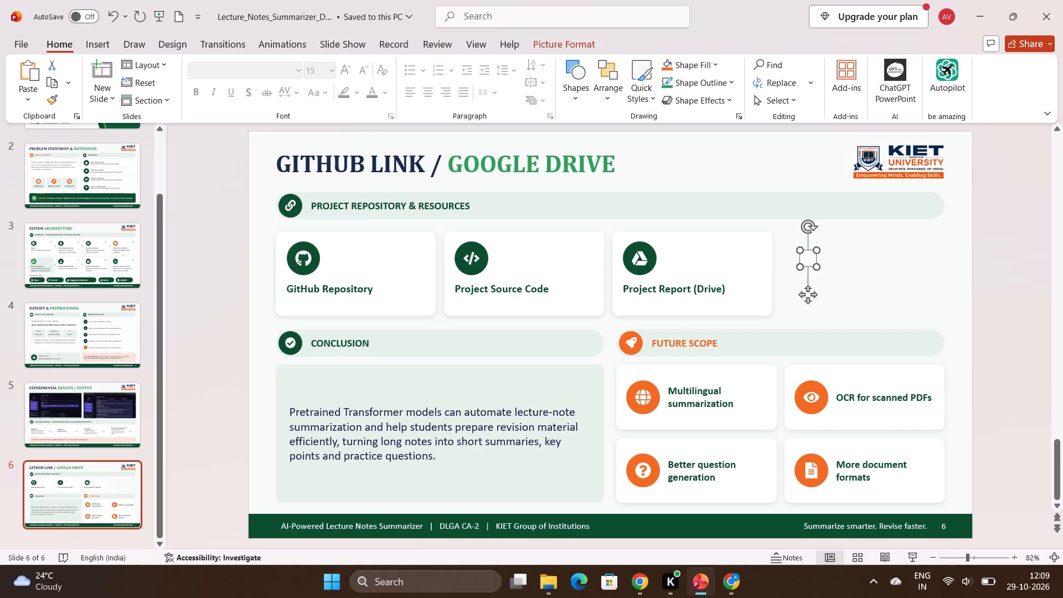
key(Delete)
key(Delete)
click(753, 266)
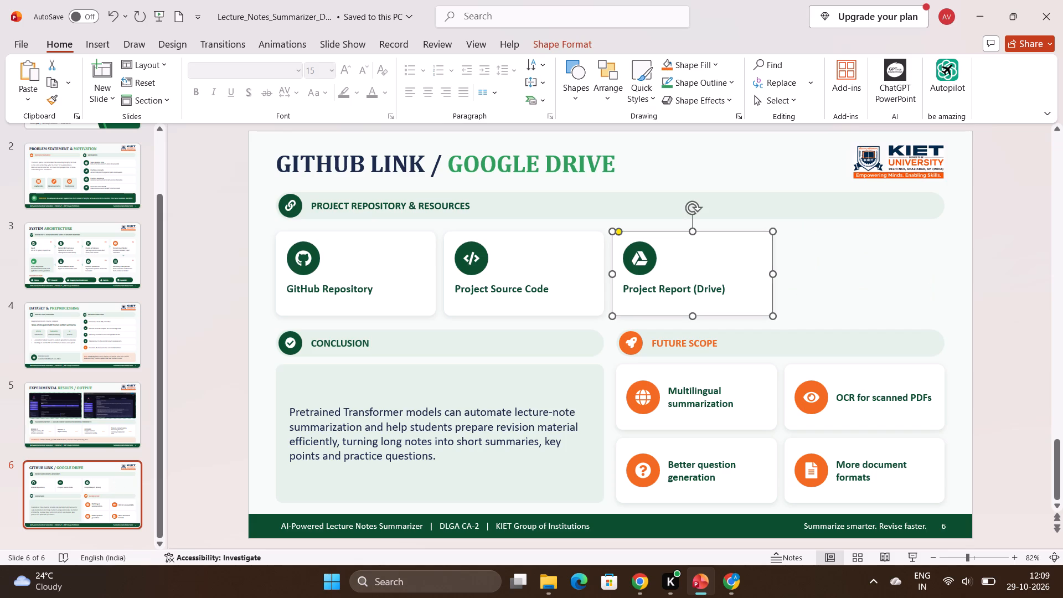
click(753, 266)
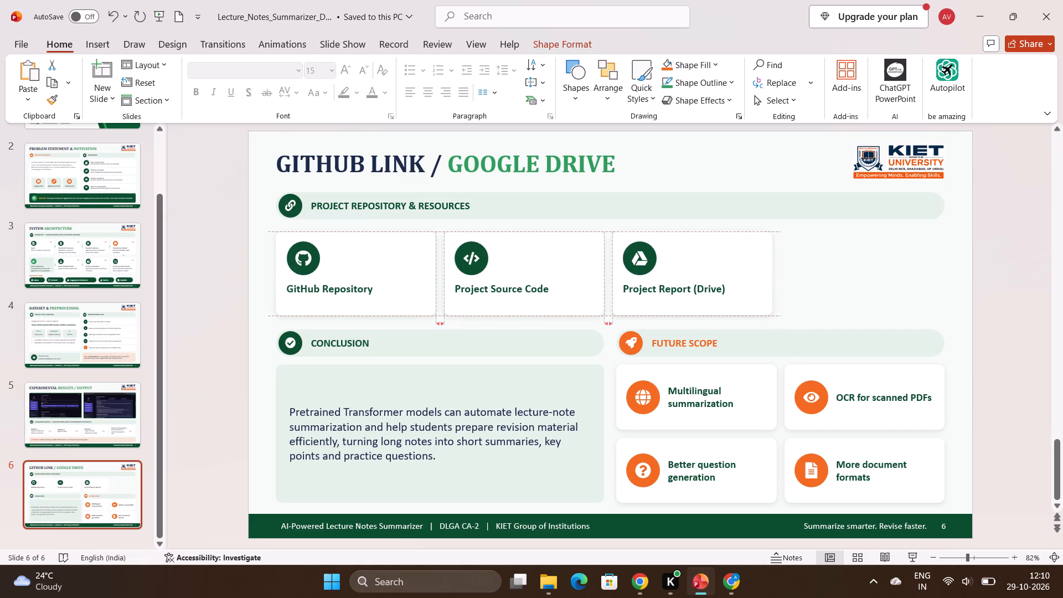
click(849, 266)
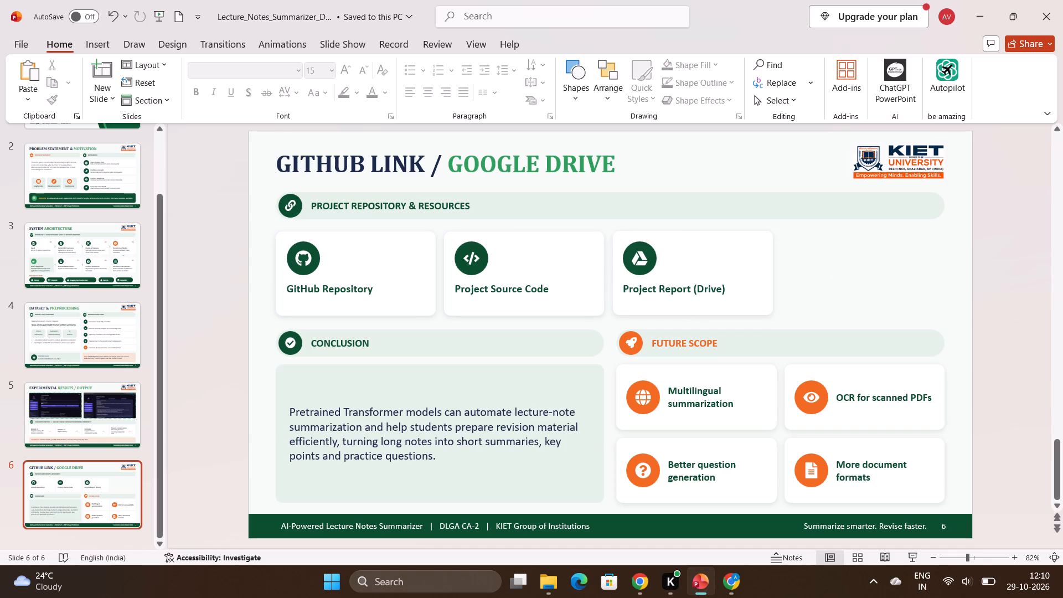
Delete the whole Project Source Code card, including its background, label, code icon and green circle.
click(546, 275)
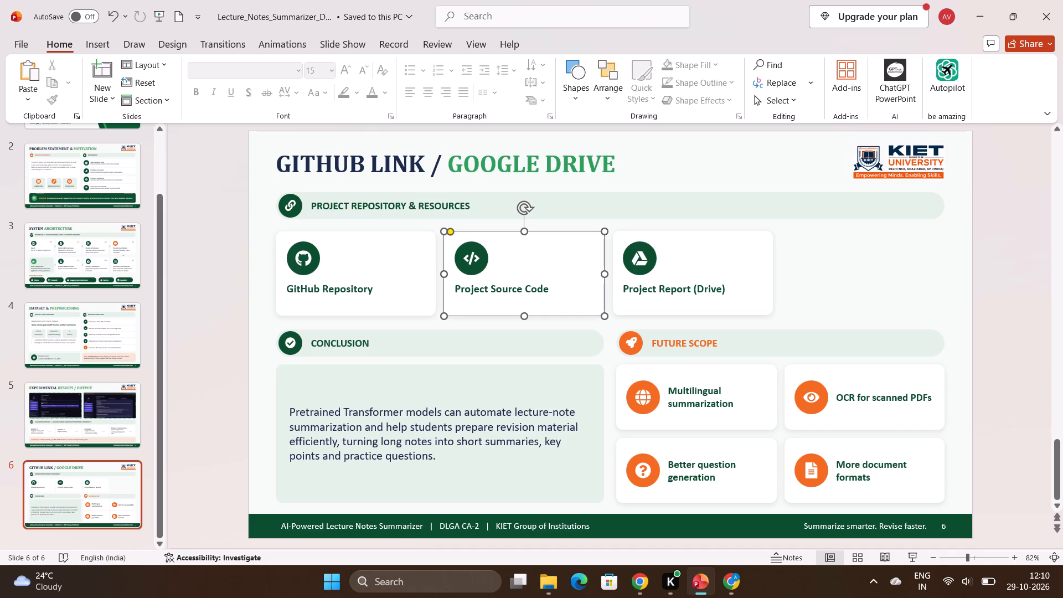
key(Delete)
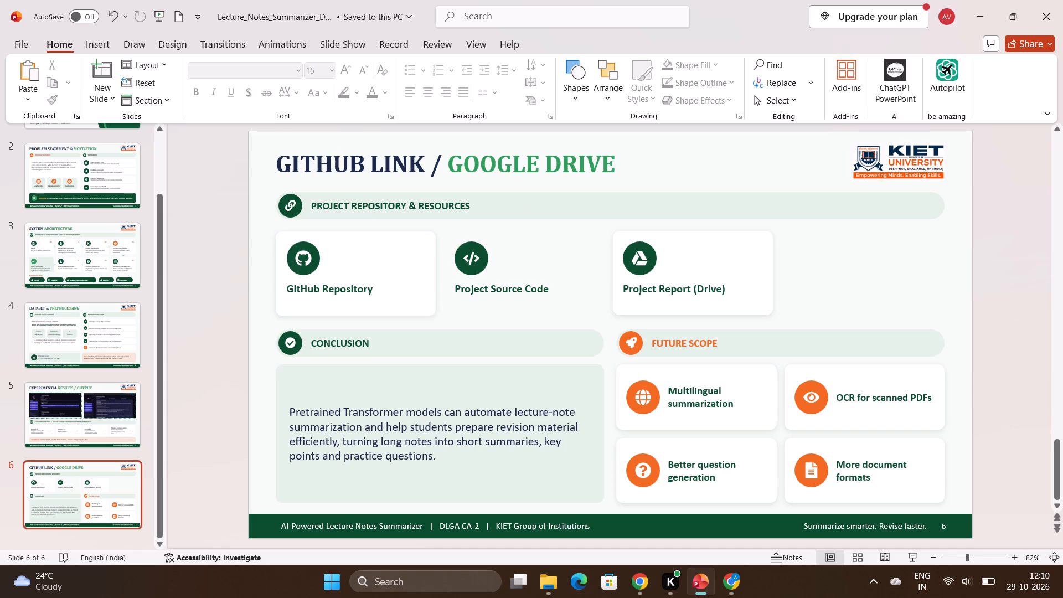
click(525, 287)
key(Delete)
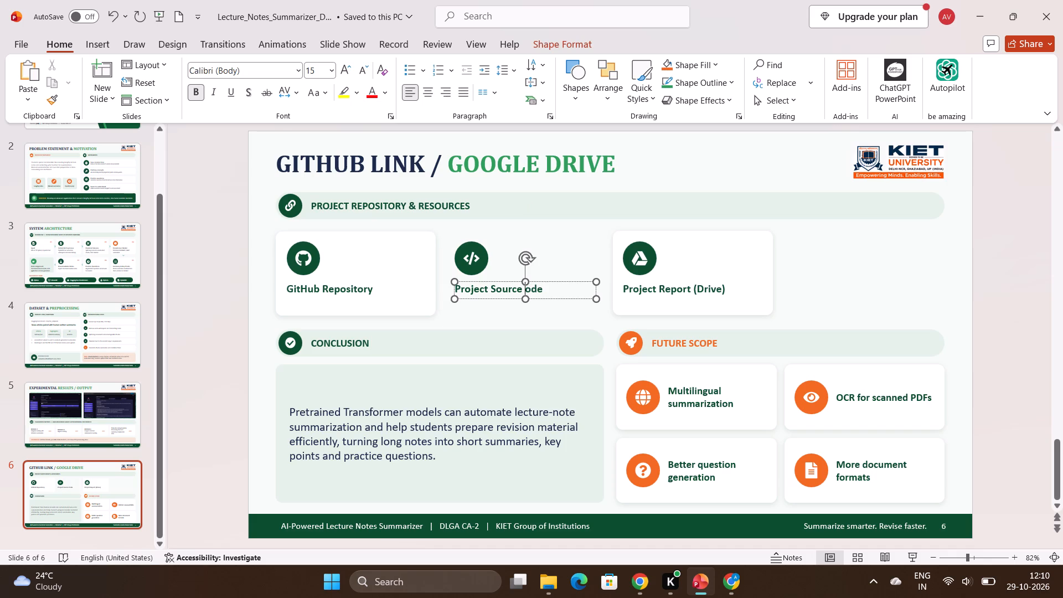
key(Delete)
double_click(525, 287)
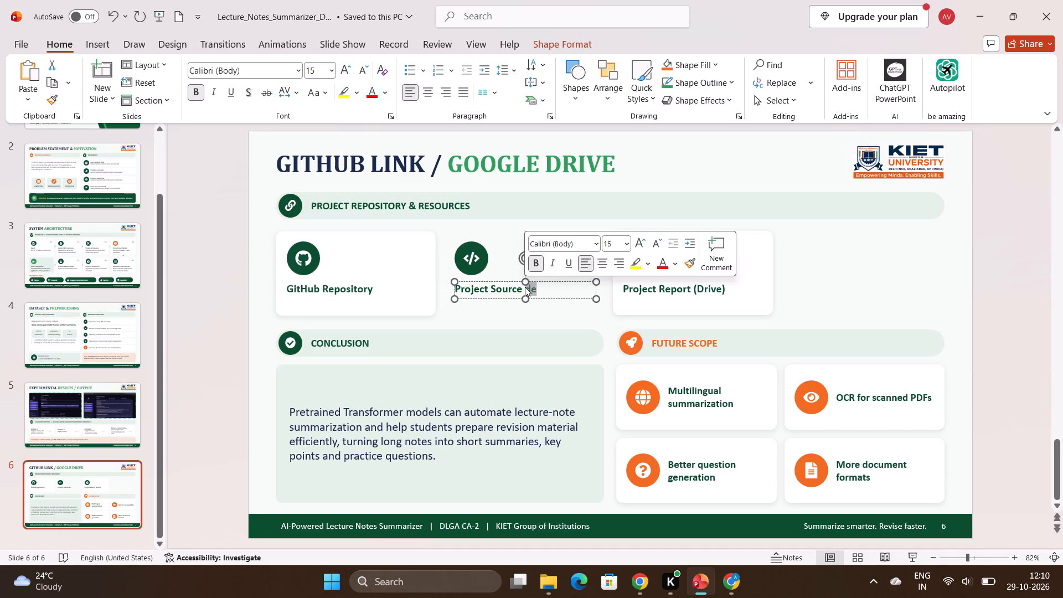
key(Delete)
key(Delete)
key(Delete)
key(Delete)
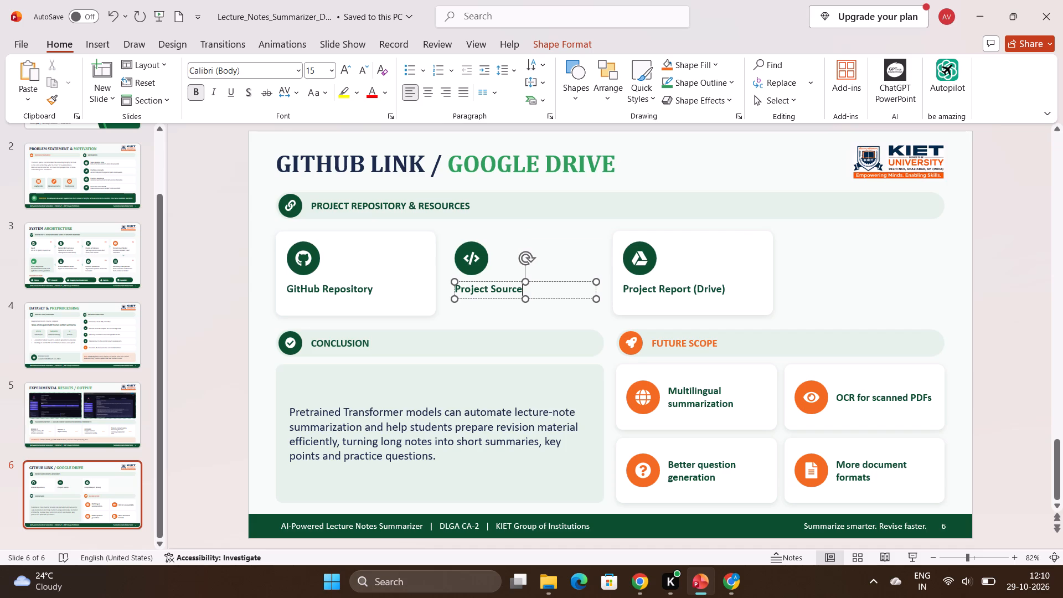
drag(596, 300, 472, 290)
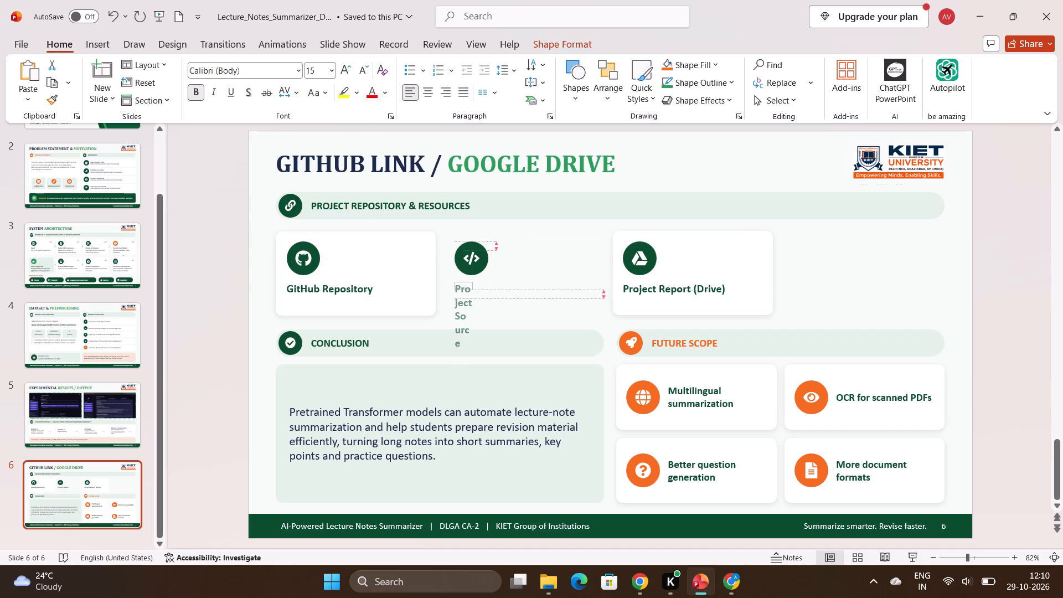
drag(472, 290, 522, 295)
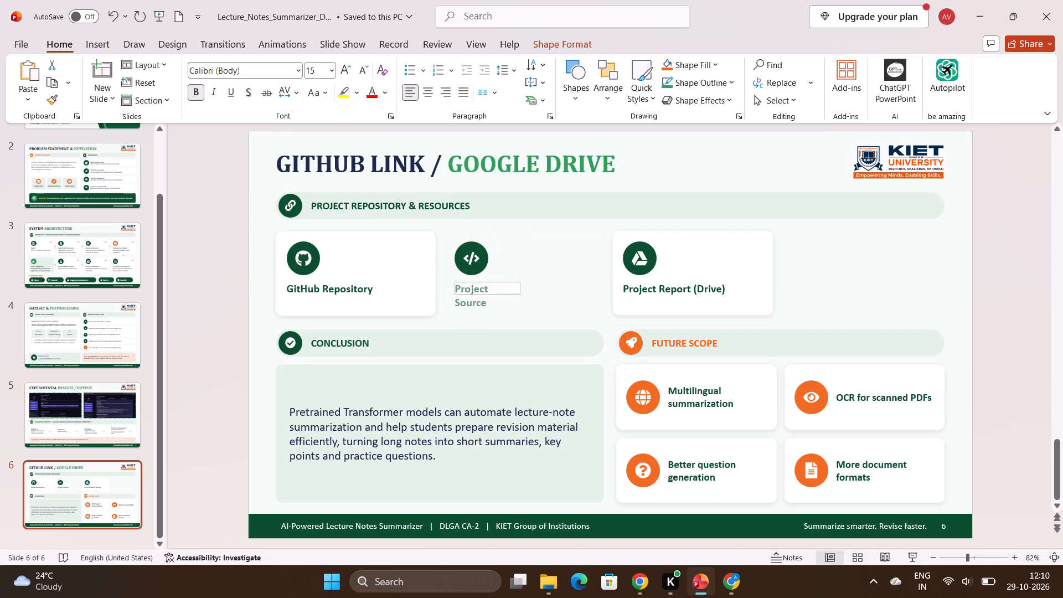
drag(522, 295, 515, 308)
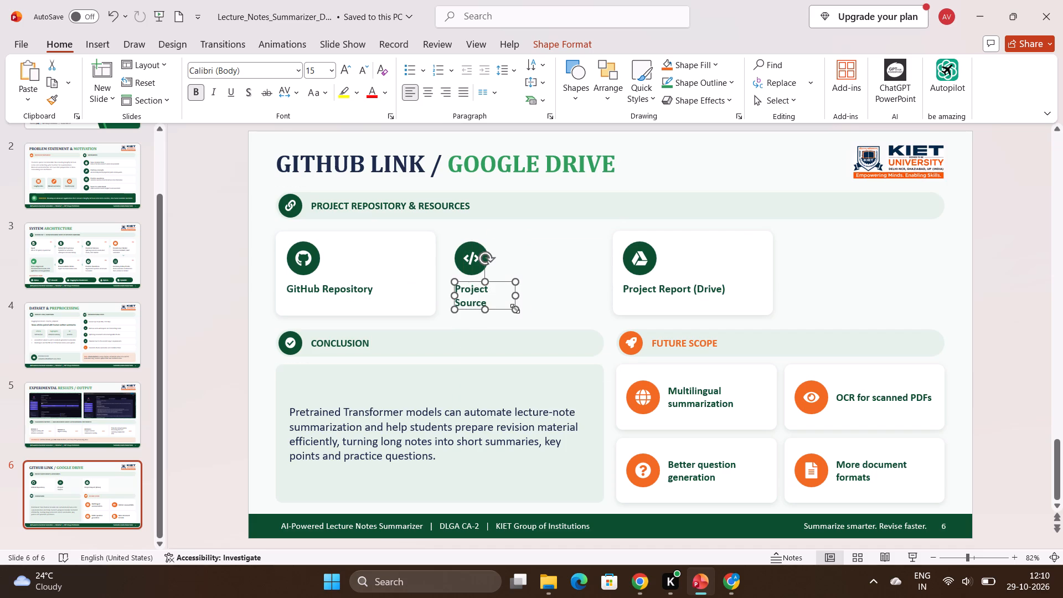
key(Delete)
click(474, 261)
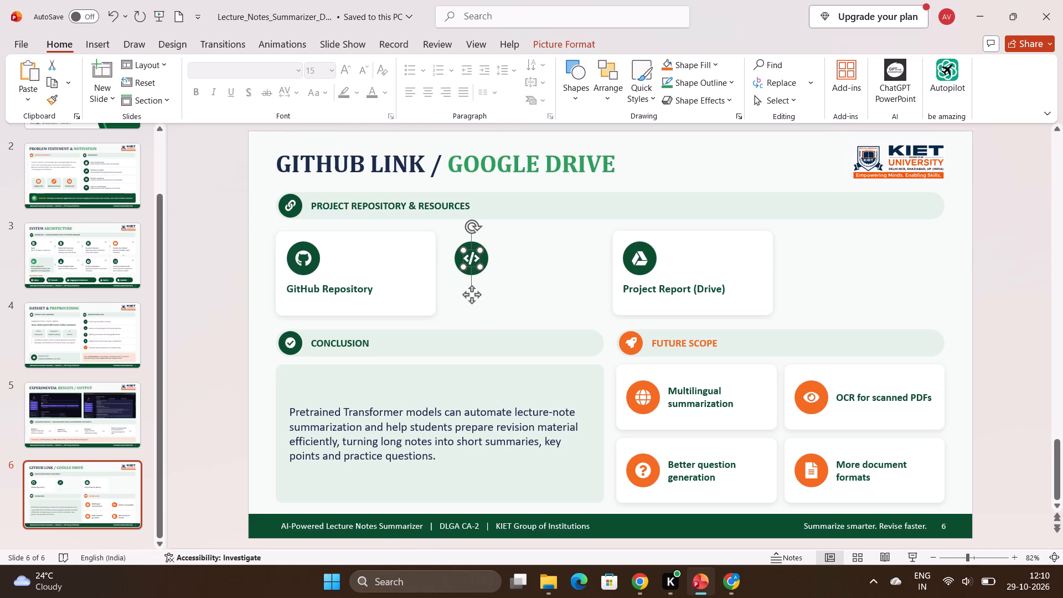
key(Delete)
click(474, 261)
key(Delete)
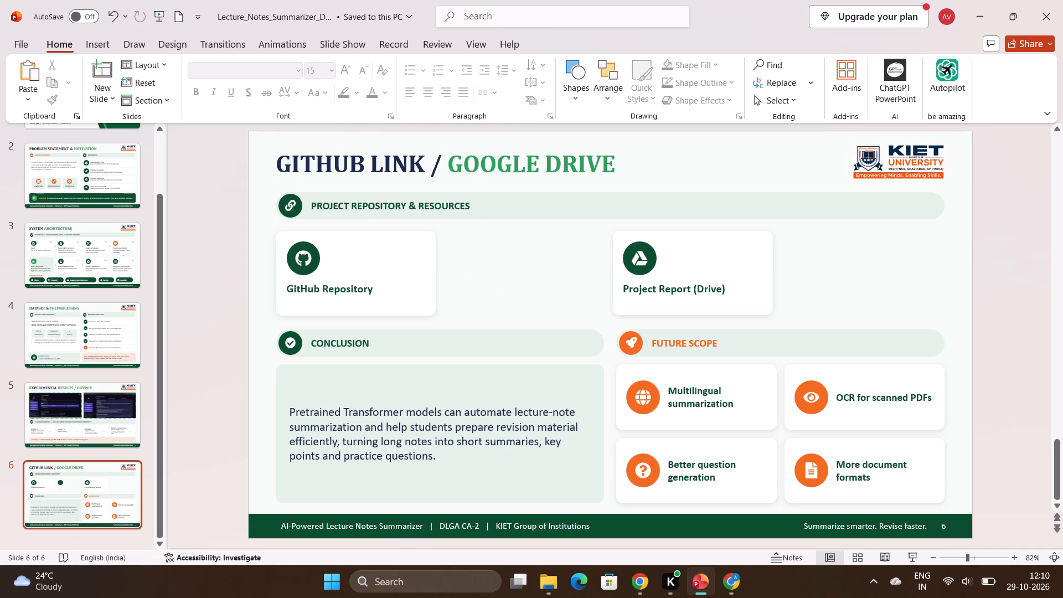
Widen the GitHub Repository and Project Report (Drive) cards to fill the row, aligned with the Conclusion and Future Scope sections.
click(407, 267)
drag(437, 275, 584, 267)
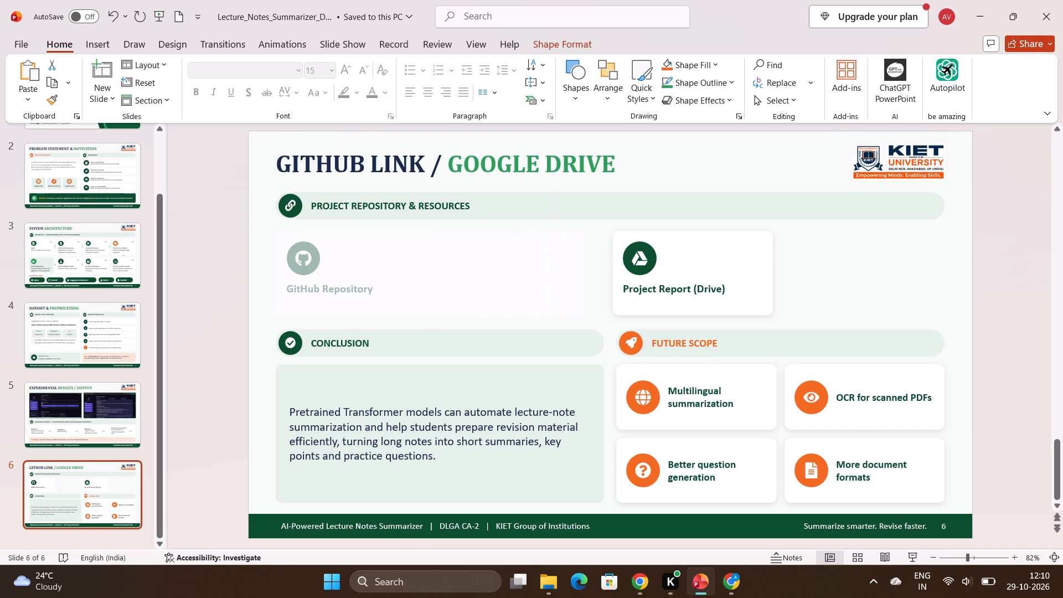
drag(584, 267, 600, 266)
click(721, 269)
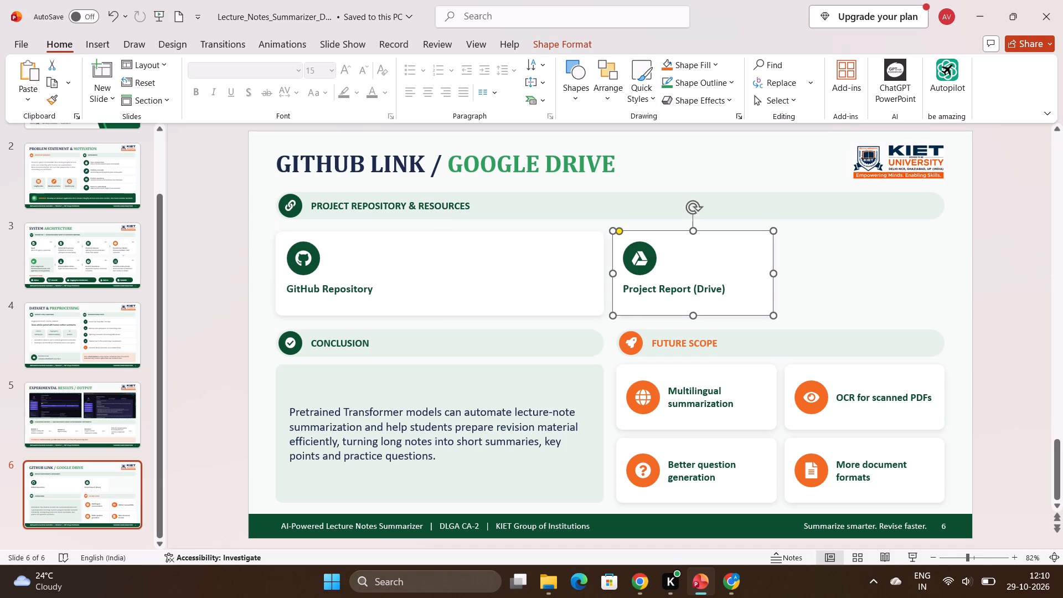
drag(773, 271, 939, 253)
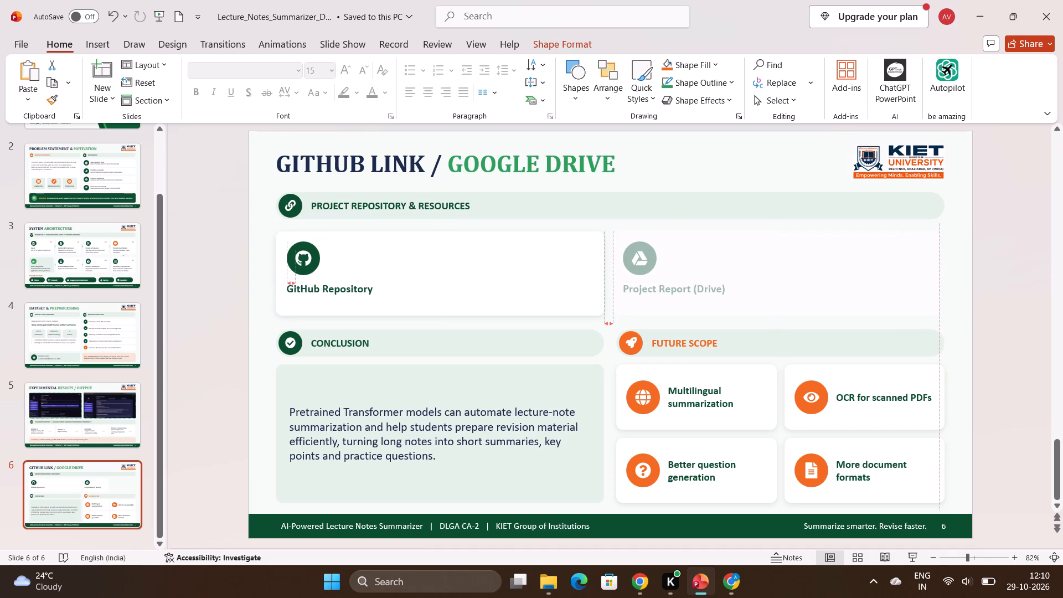
drag(939, 253, 946, 251)
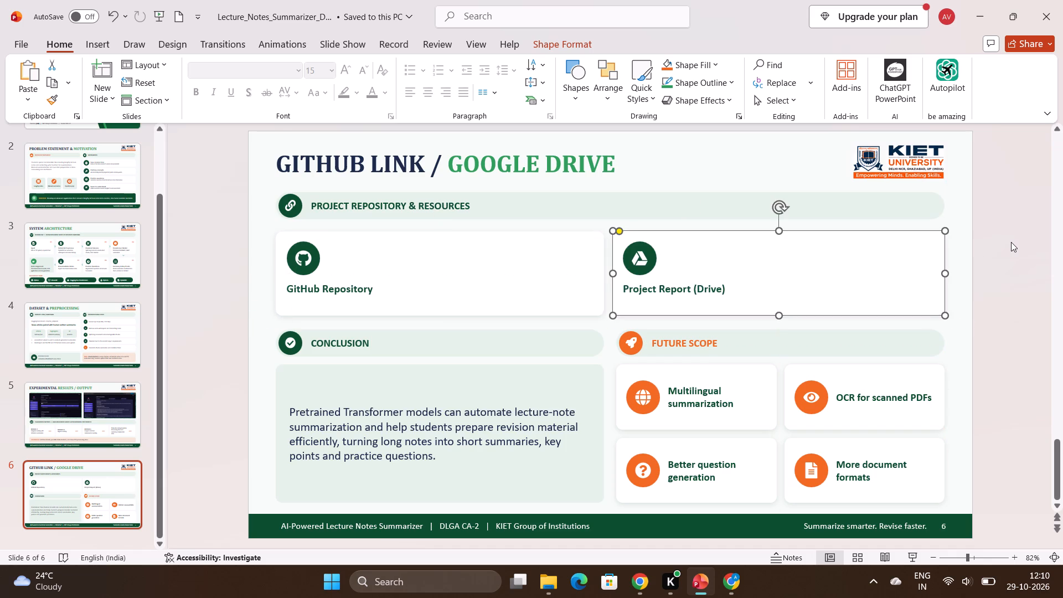
click(1011, 242)
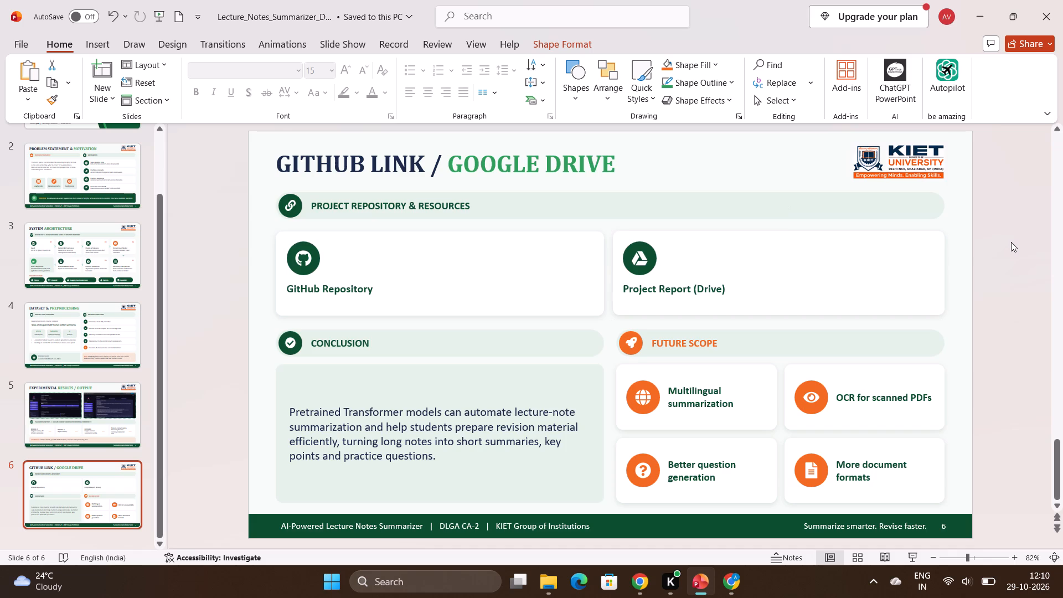
Save the presentation.
key(ctrl+s)
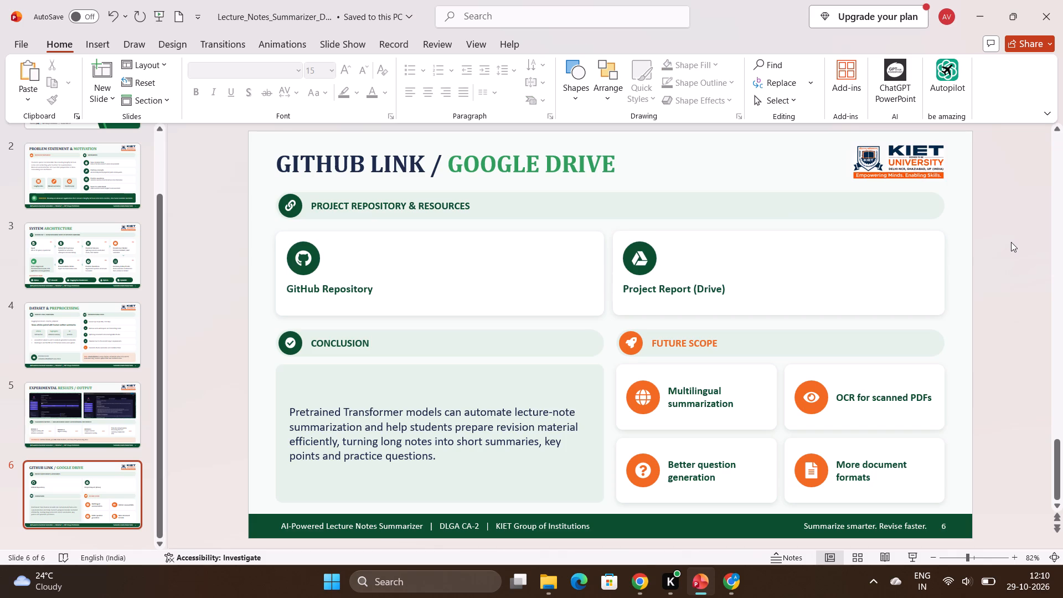
Go back through the slides from the last one to the title slide.
key(Up)
key(Up)
key(Up)
key(Up)
key(Up)
key(Up)
key(Up)
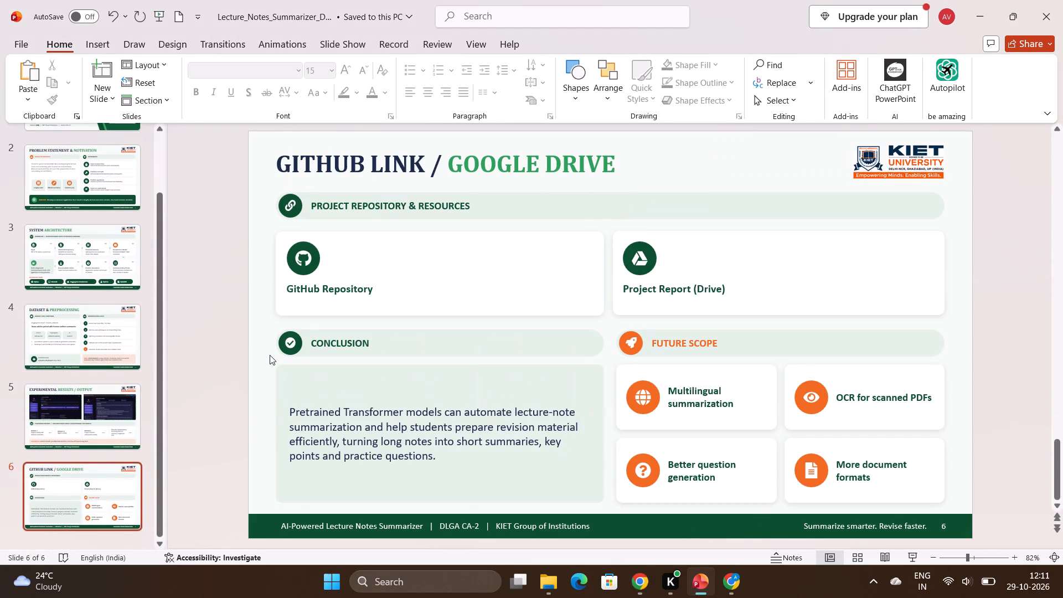
scroll(270, 355, down, 8)
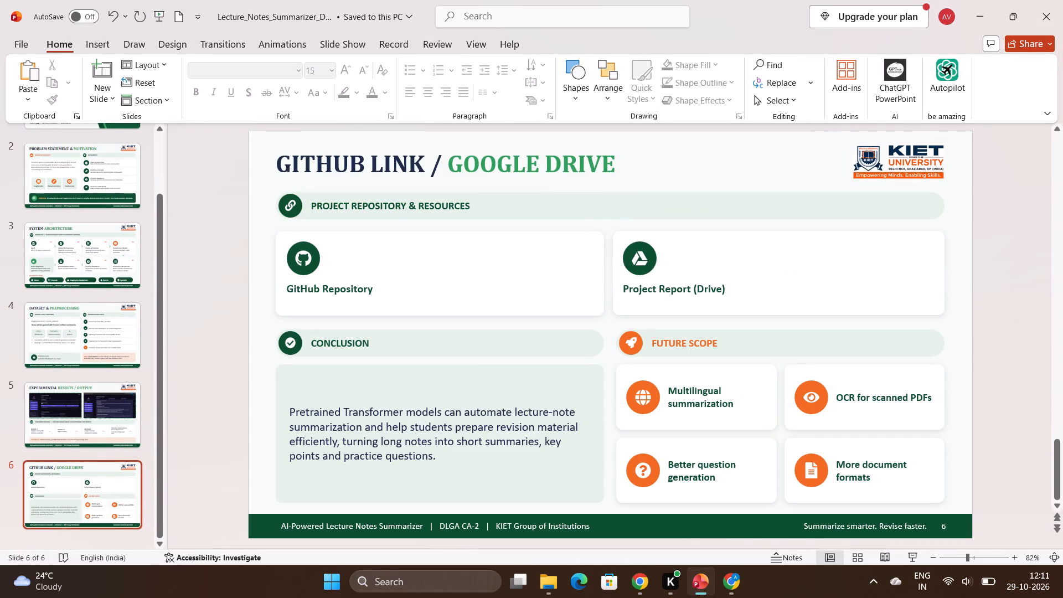
click(407, 291)
click(244, 292)
click(403, 234)
click(148, 263)
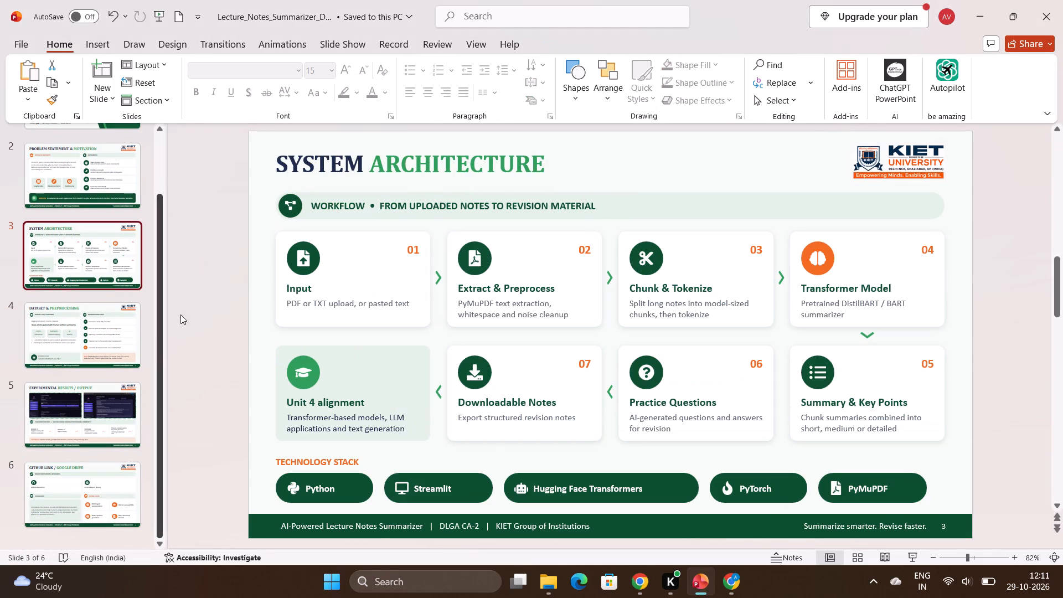
click(76, 493)
click(184, 340)
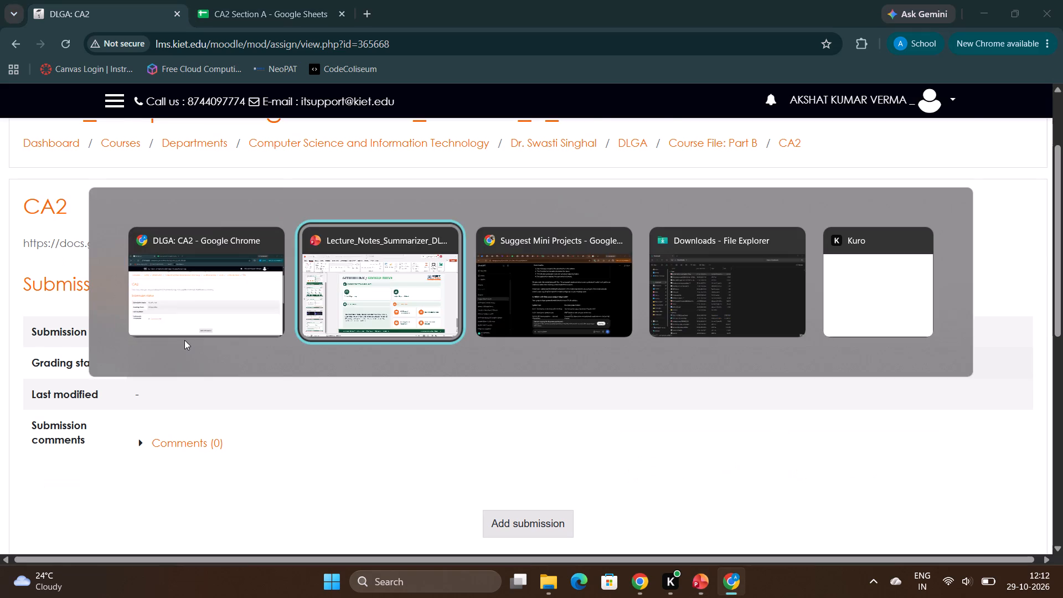
scroll(429, 313, up, 10)
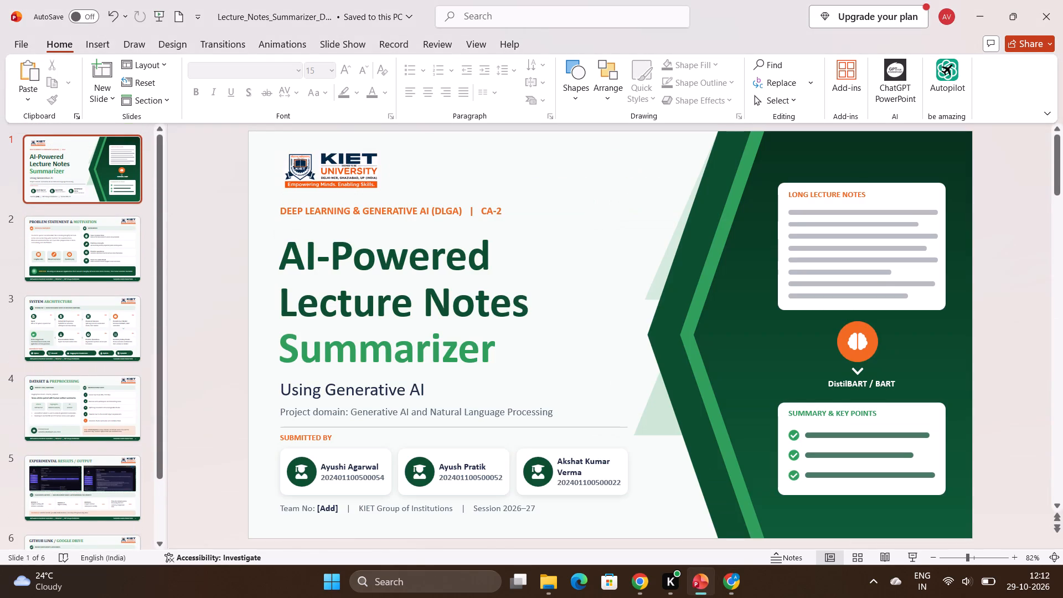
scroll(429, 313, down, 8)
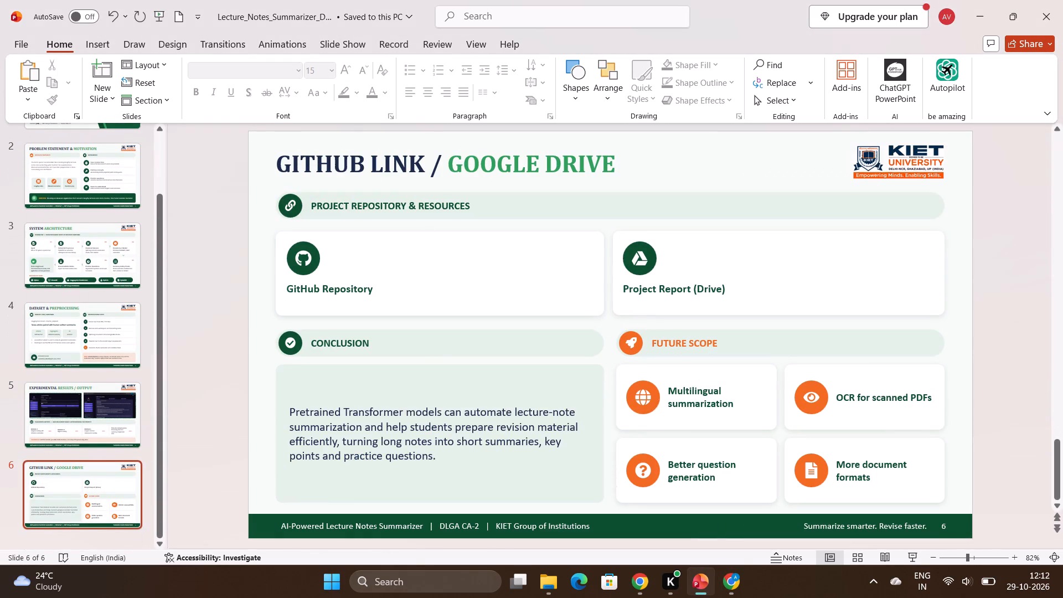
scroll(348, 341, up, 5)
scroll(348, 341, down, 4)
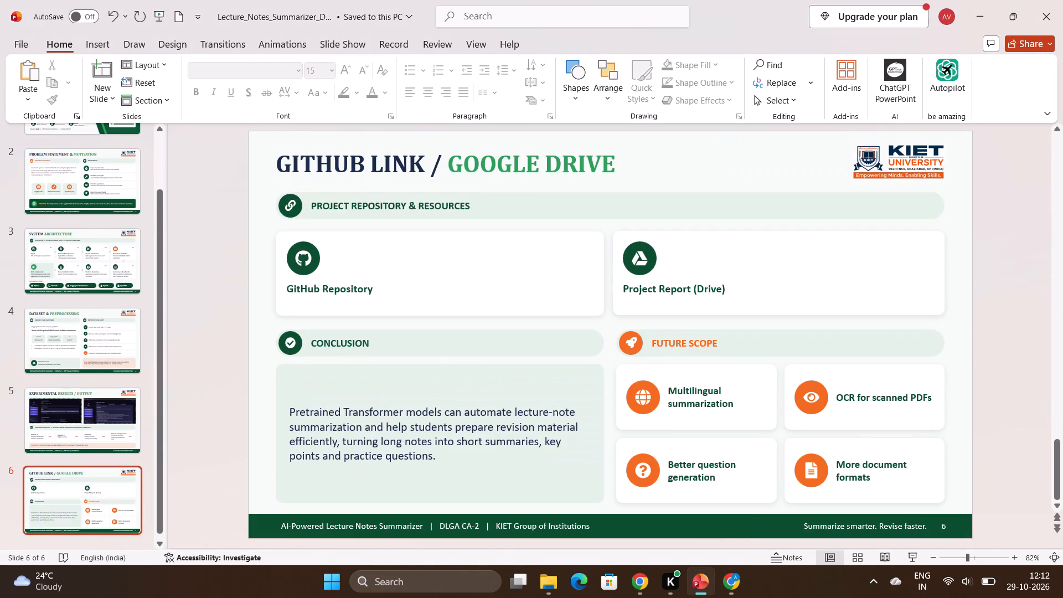
click(188, 323)
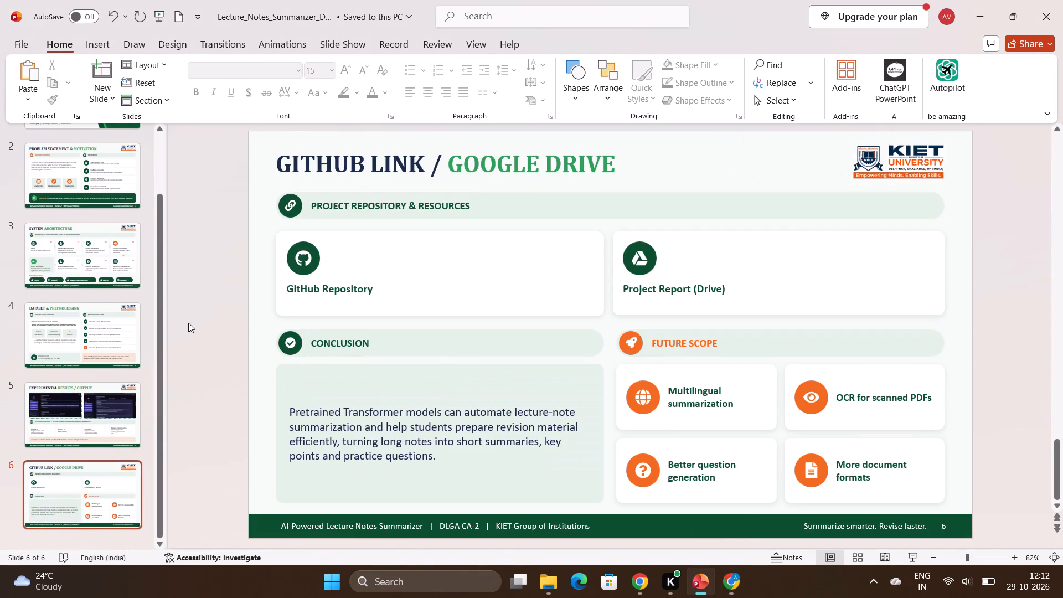
Save the presentation.
key(ctrl+s)
Return to the presentation's title slide and save the file again.
scroll(421, 293, up, 7)
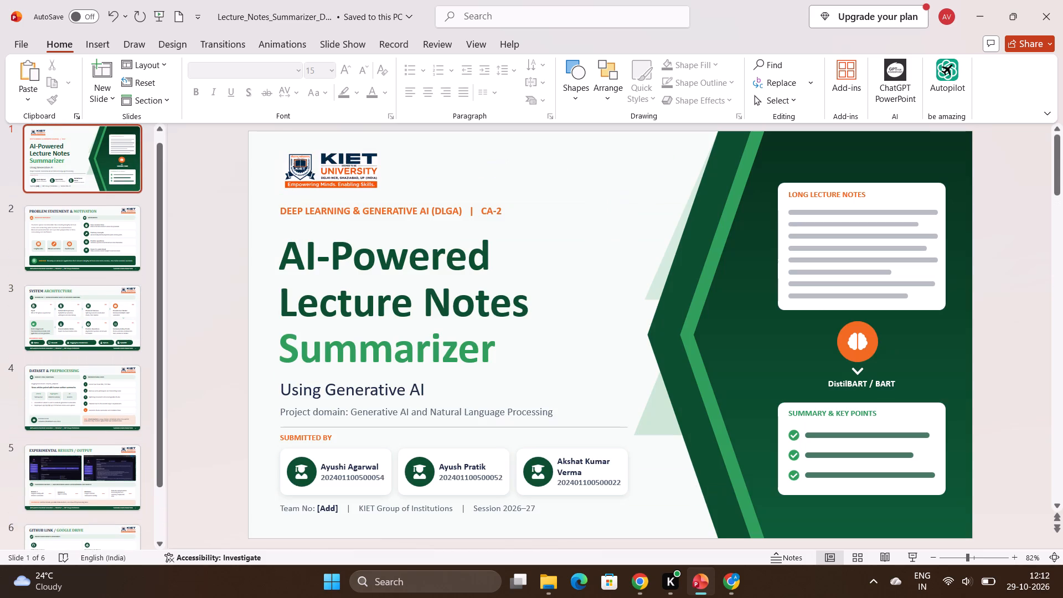
scroll(421, 293, up, 1)
scroll(421, 293, down, 7)
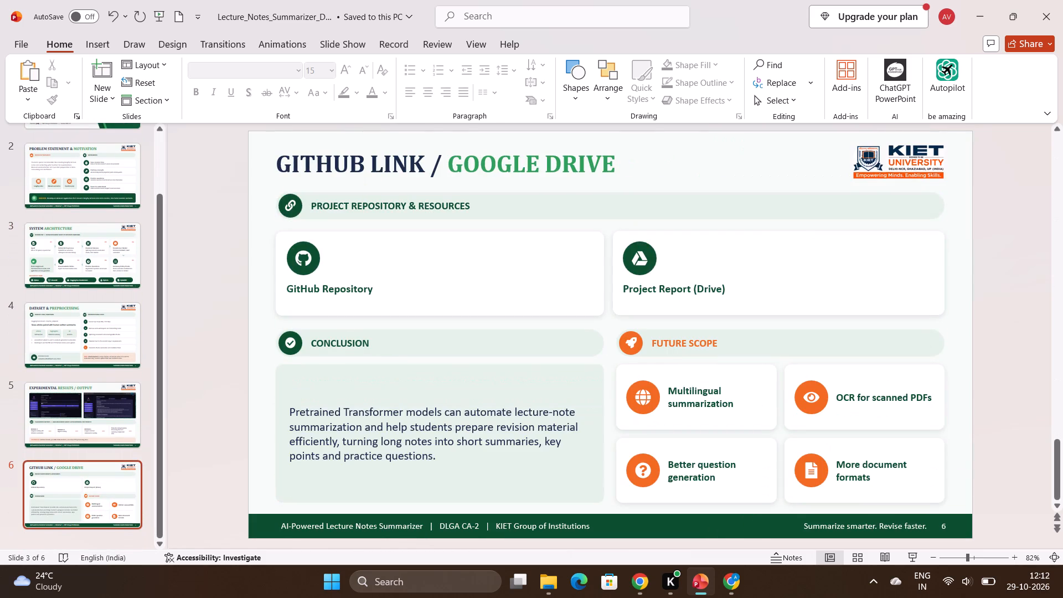
scroll(421, 293, up, 9)
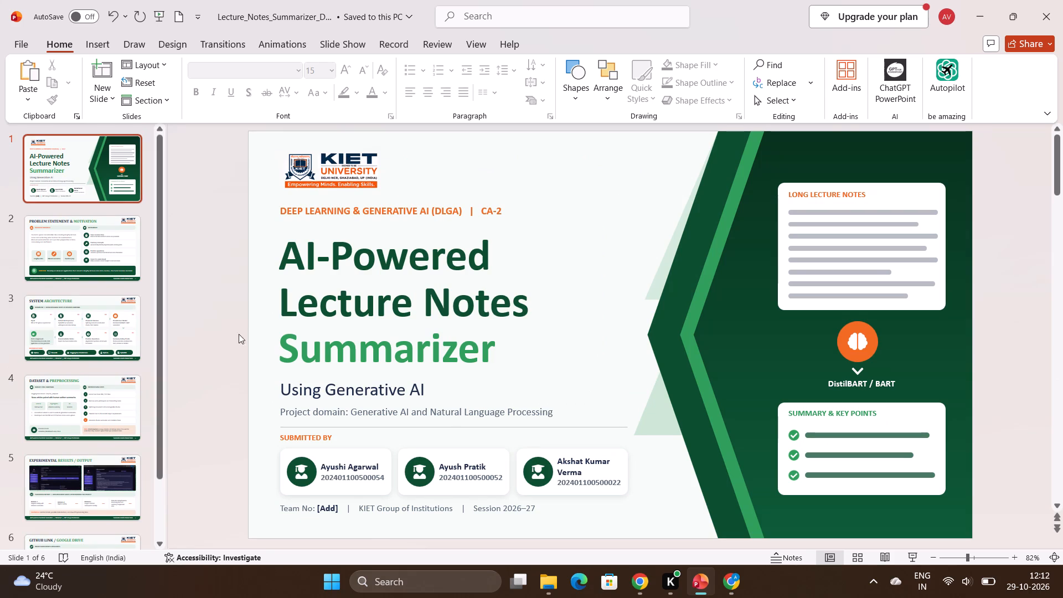
click(224, 334)
key(ctrl+s)
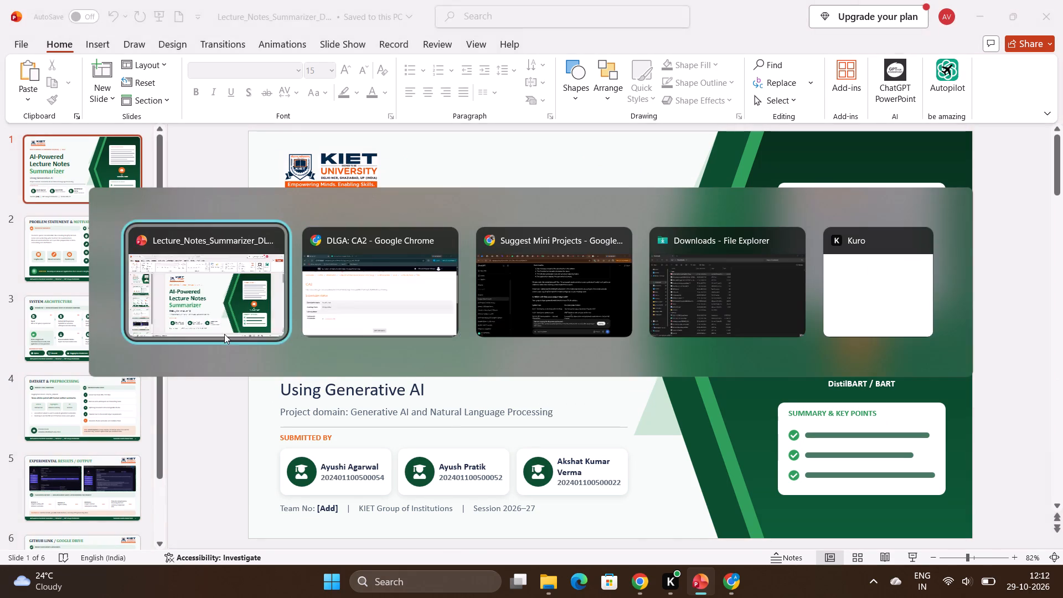
Switch to the CA2 Section A sheet in Chrome and examine the project entries, locating group 12's AI-Powered Lecture Notes Summarizer row.
scroll(224, 334, down, 11)
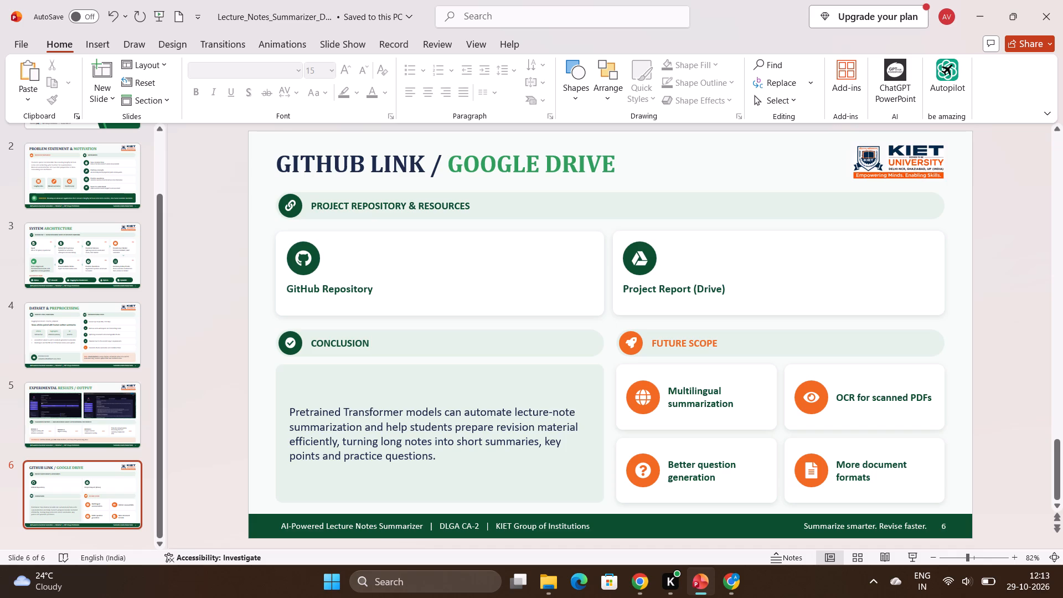
click(250, 0)
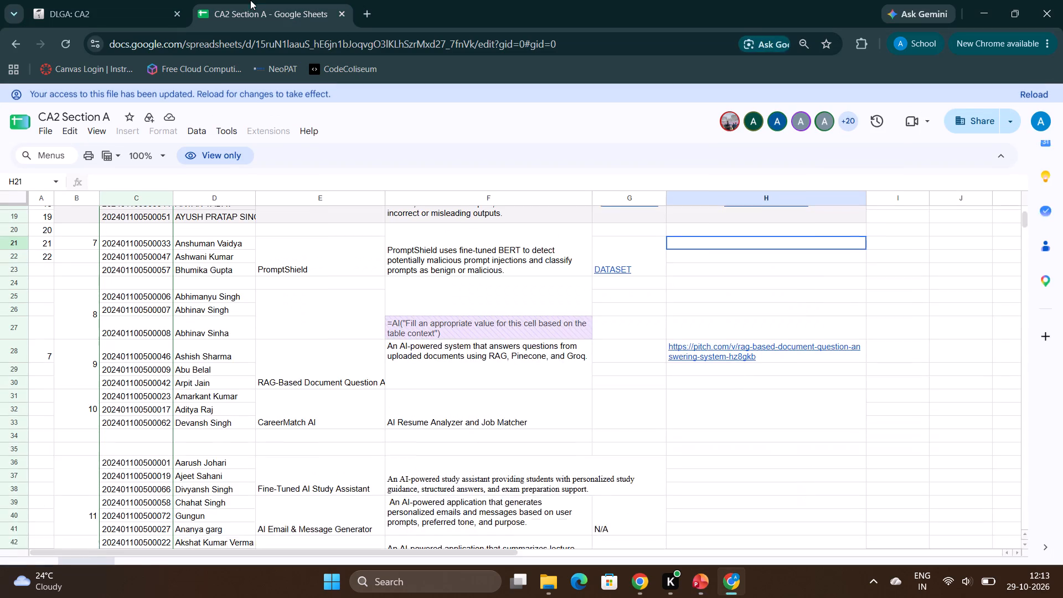
scroll(276, 343, down, 1)
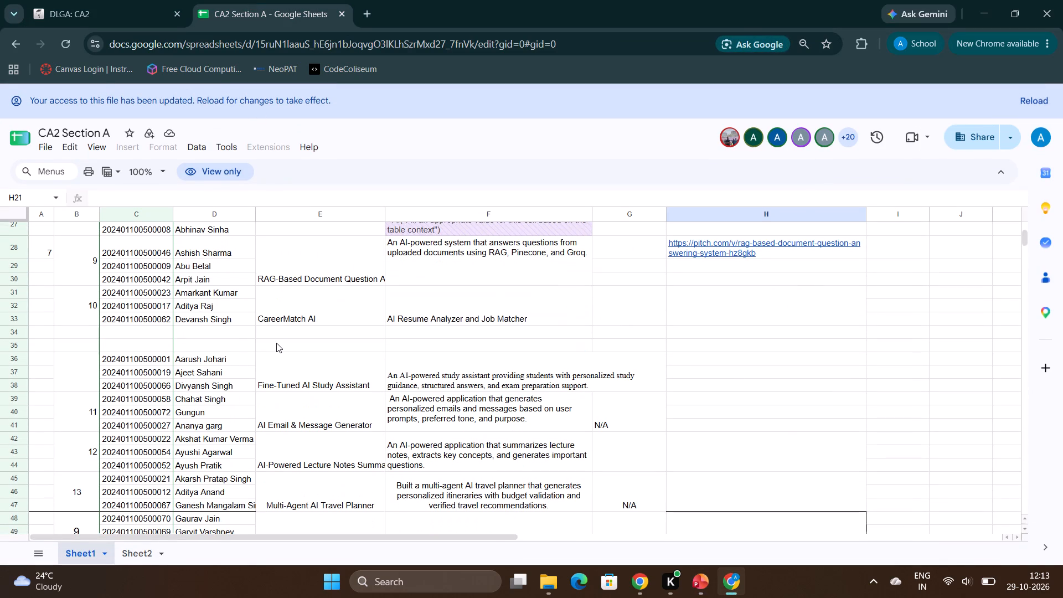
scroll(276, 343, up, 4)
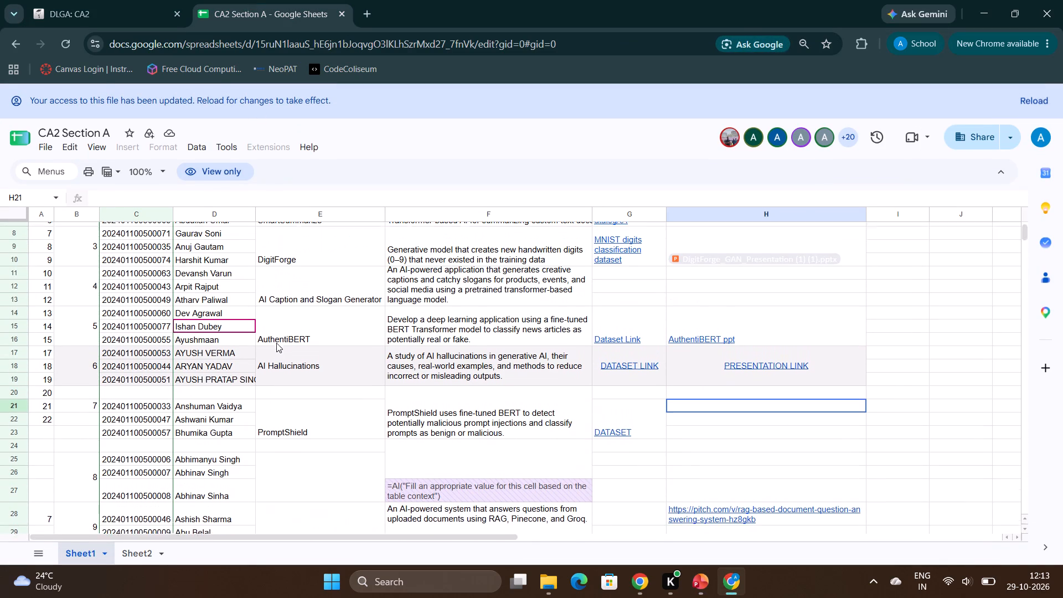
scroll(276, 343, up, 1)
click(316, 341)
scroll(316, 341, down, 1)
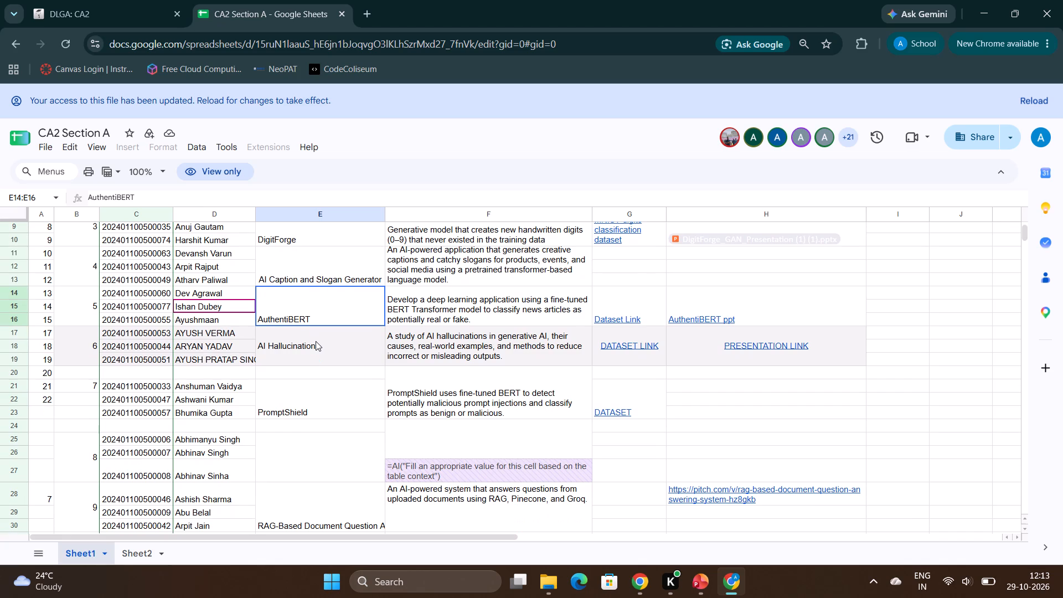
scroll(316, 341, down, 1)
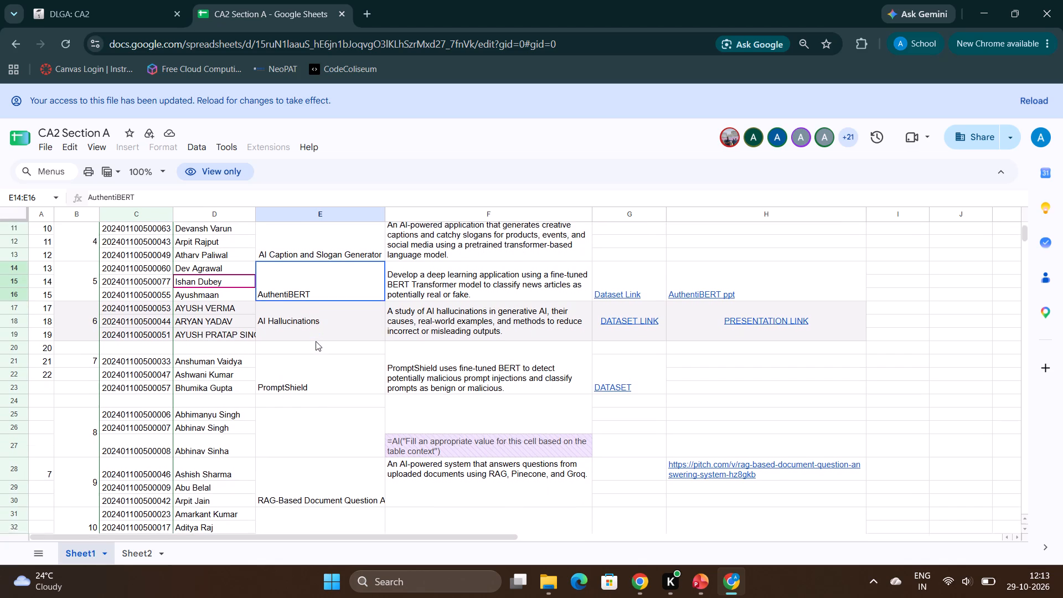
scroll(316, 341, down, 1)
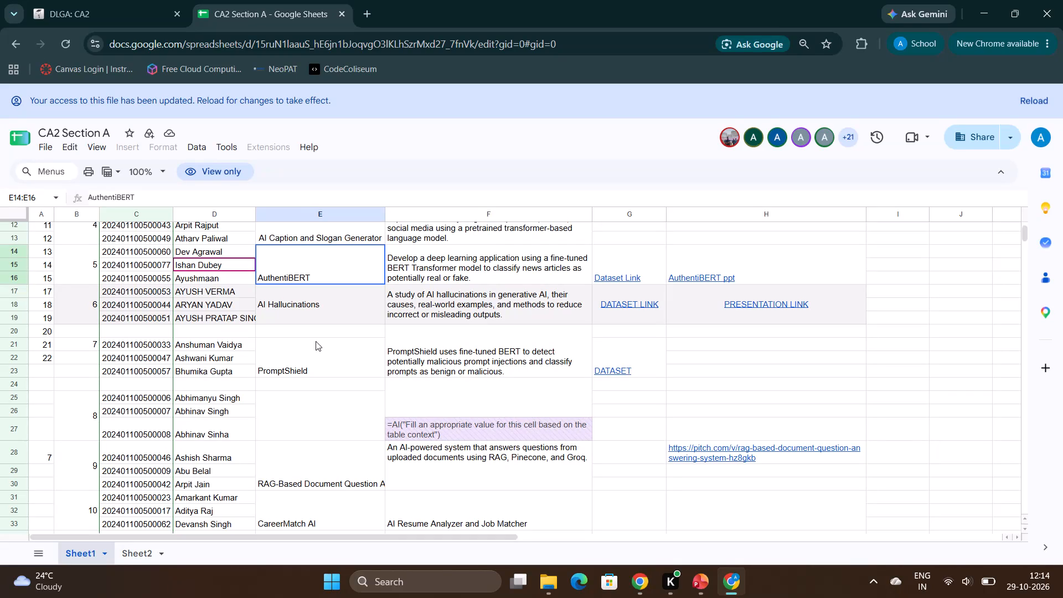
scroll(316, 341, down, 1)
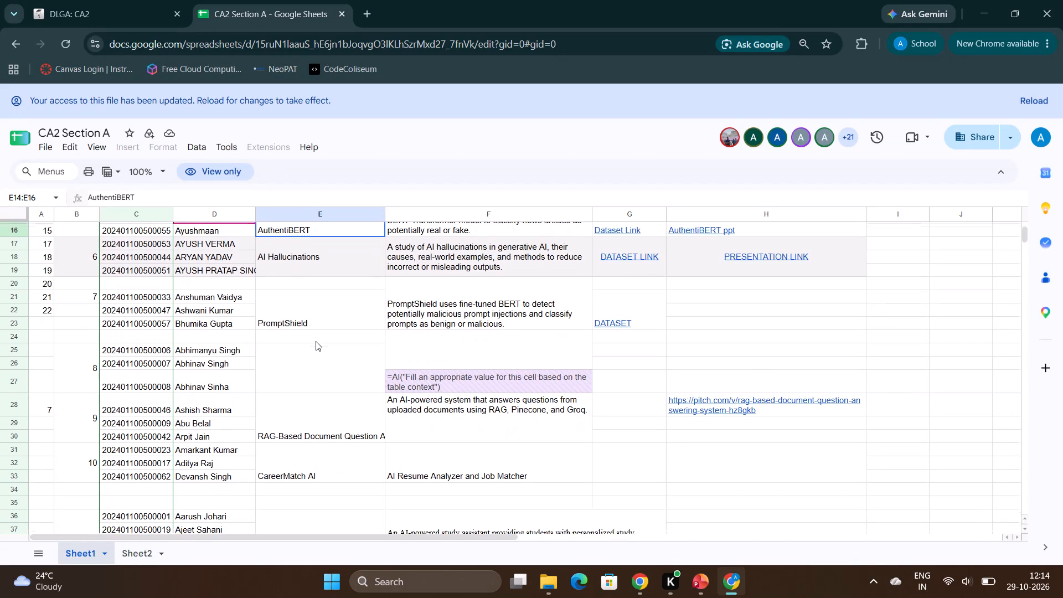
scroll(316, 341, down, 4)
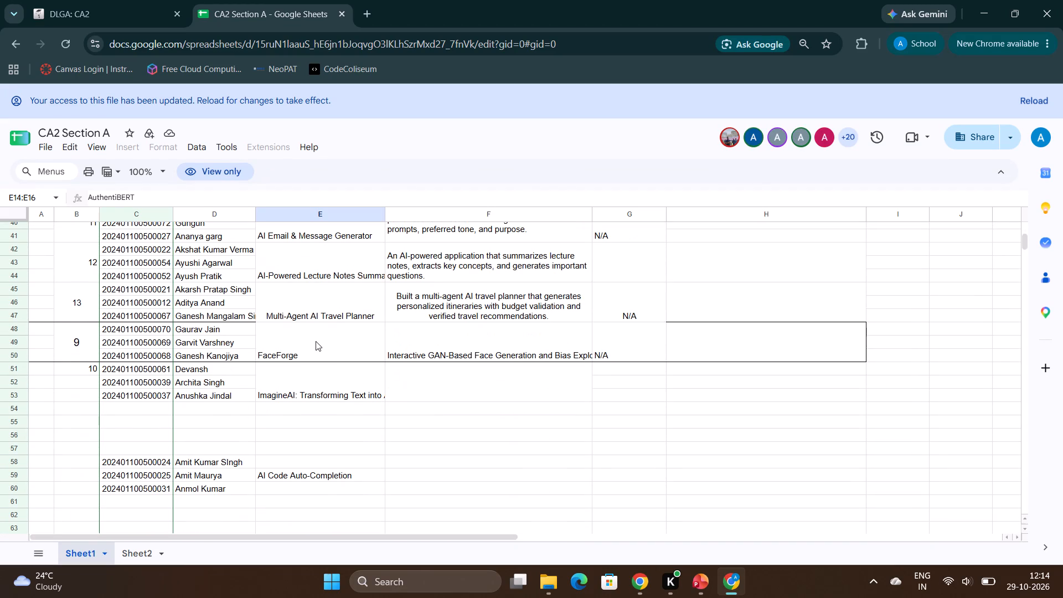
scroll(318, 300, up, 1)
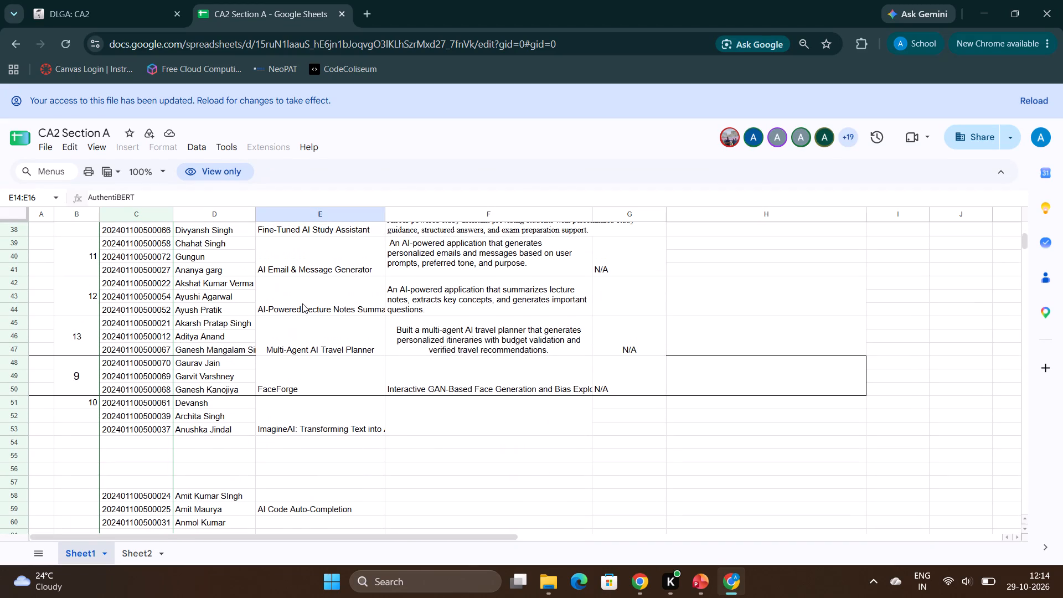
scroll(302, 303, up, 1)
click(309, 317)
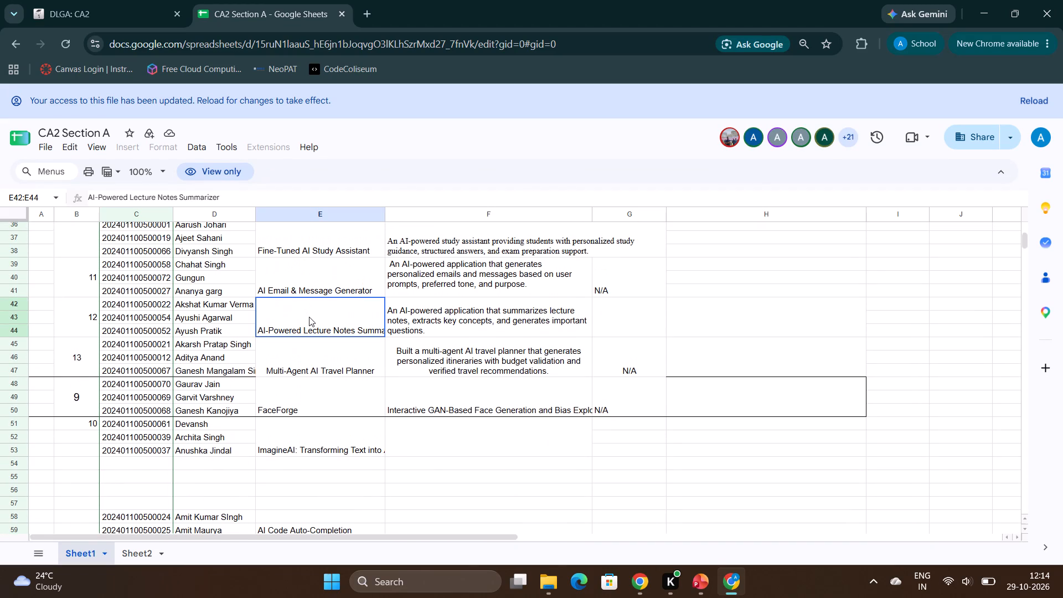
Reload the CA2 Section A sheet to apply the updated file access.
click(67, 51)
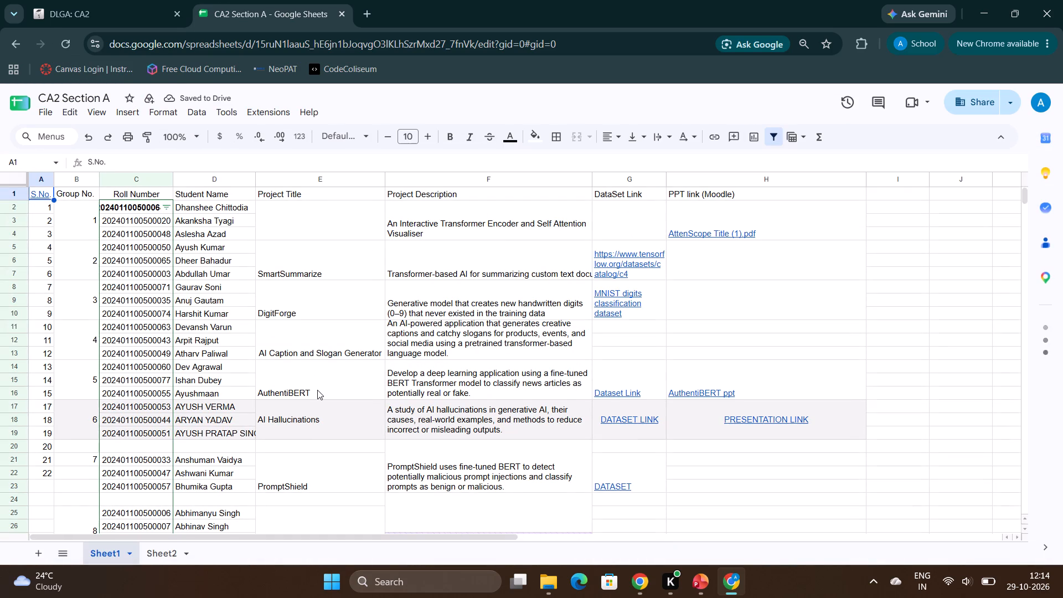
Extend group 12's project title in the CA2 sheet to "AI-Powered Lecture Notes Summarizer and Question Generator".
scroll(317, 390, down, 1)
click(324, 330)
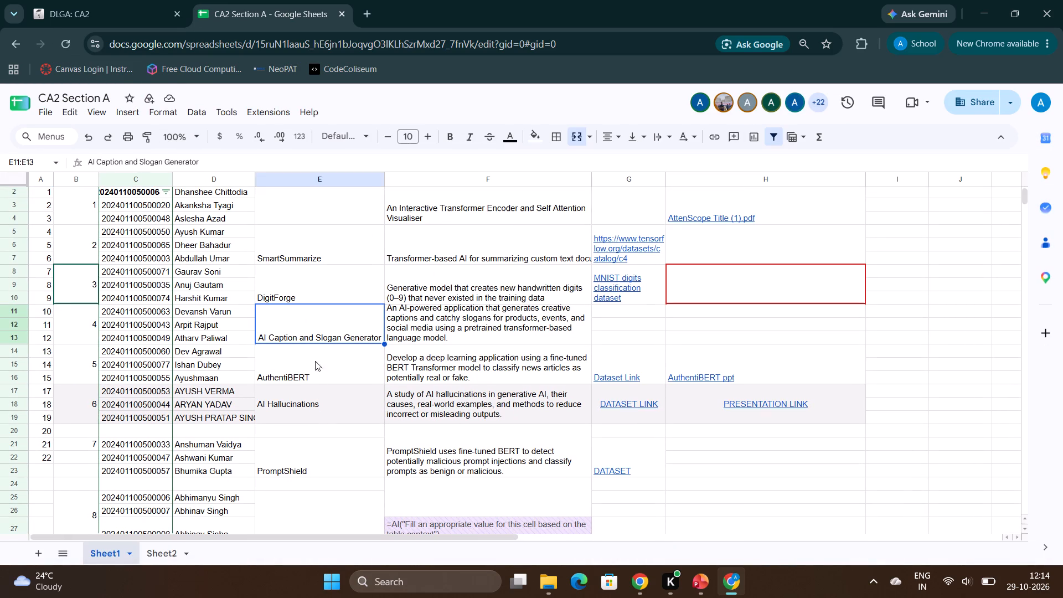
scroll(314, 408, down, 6)
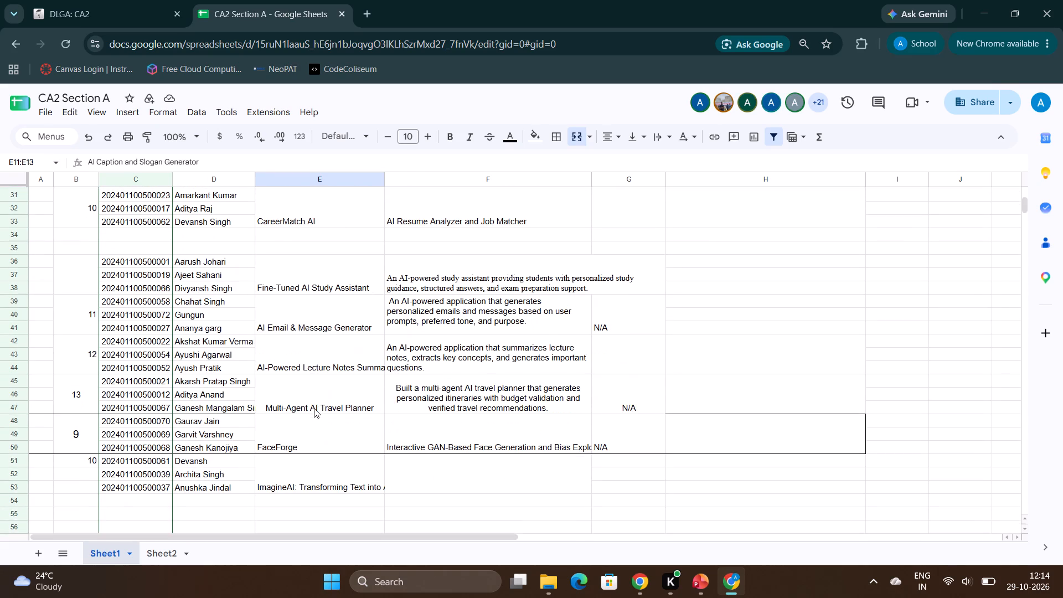
click(339, 349)
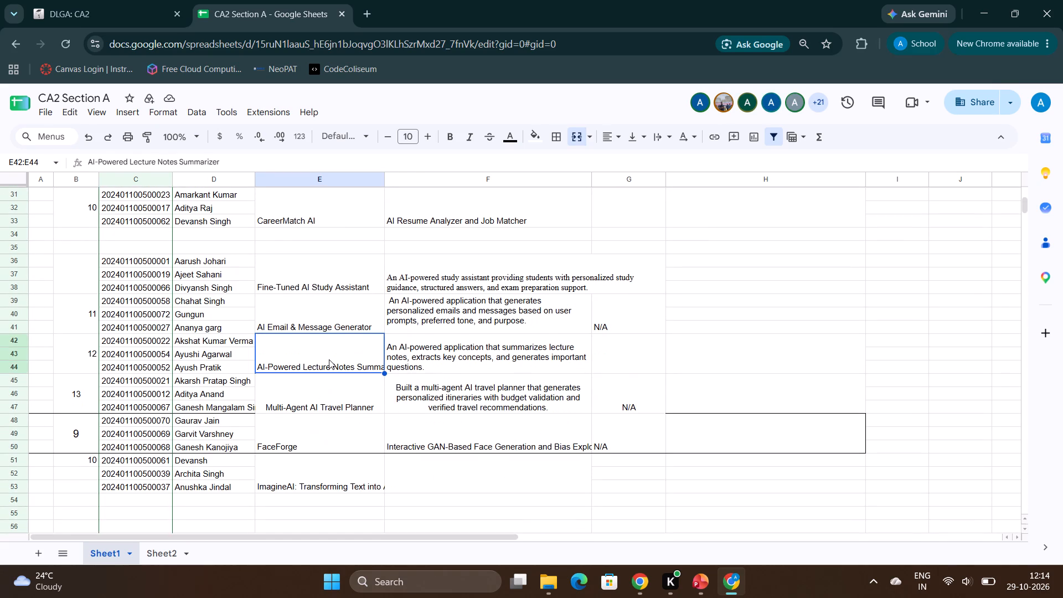
triple_click(234, 163)
click(234, 163)
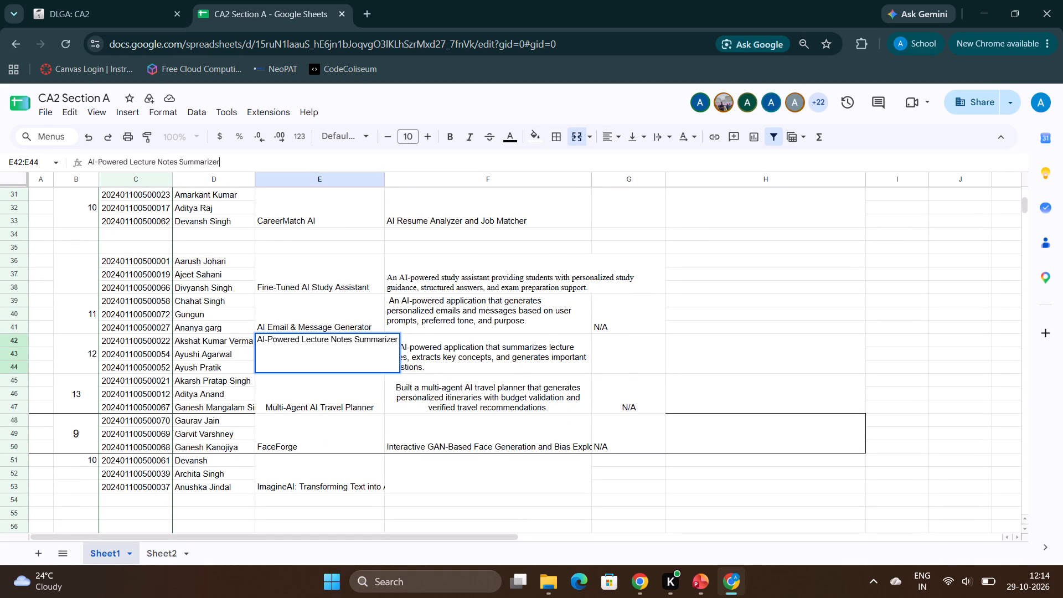
click(234, 163)
click(236, 162)
key(space)
text(and)
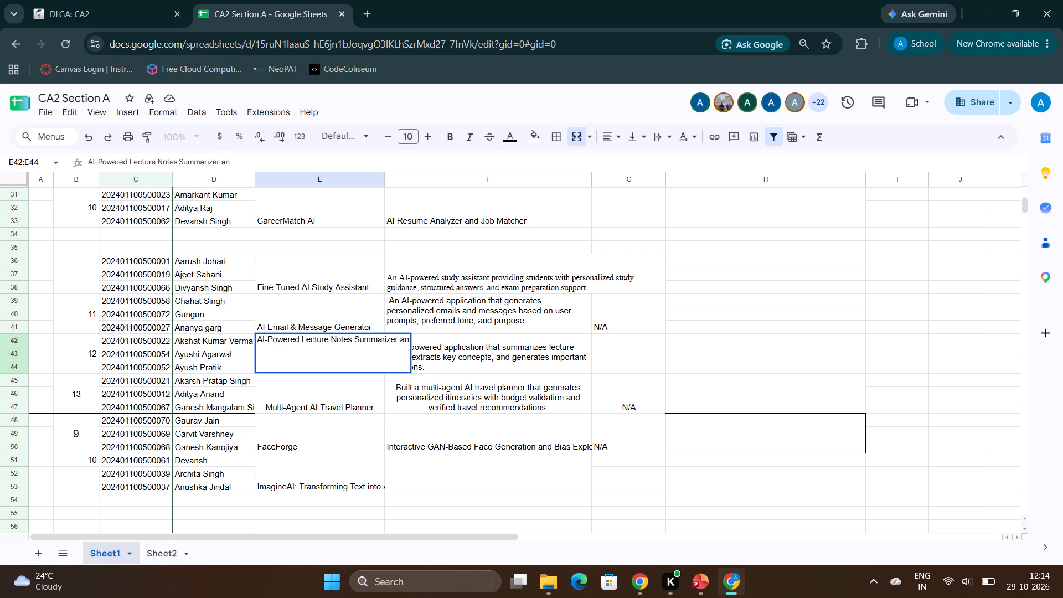
key(space)
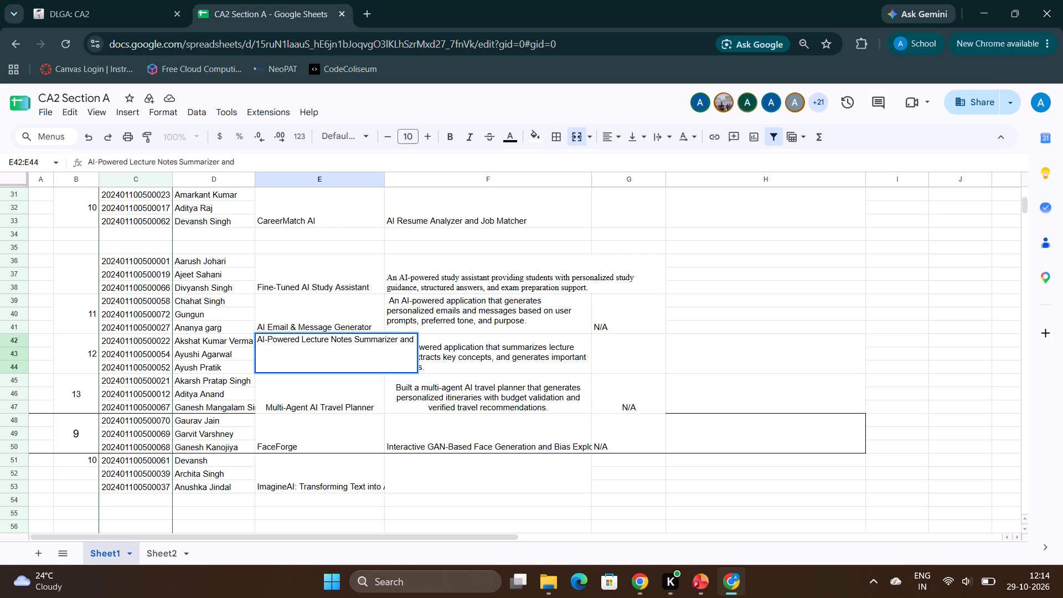
text(Qy)
key(BackSpace)
text(uestion)
key(space)
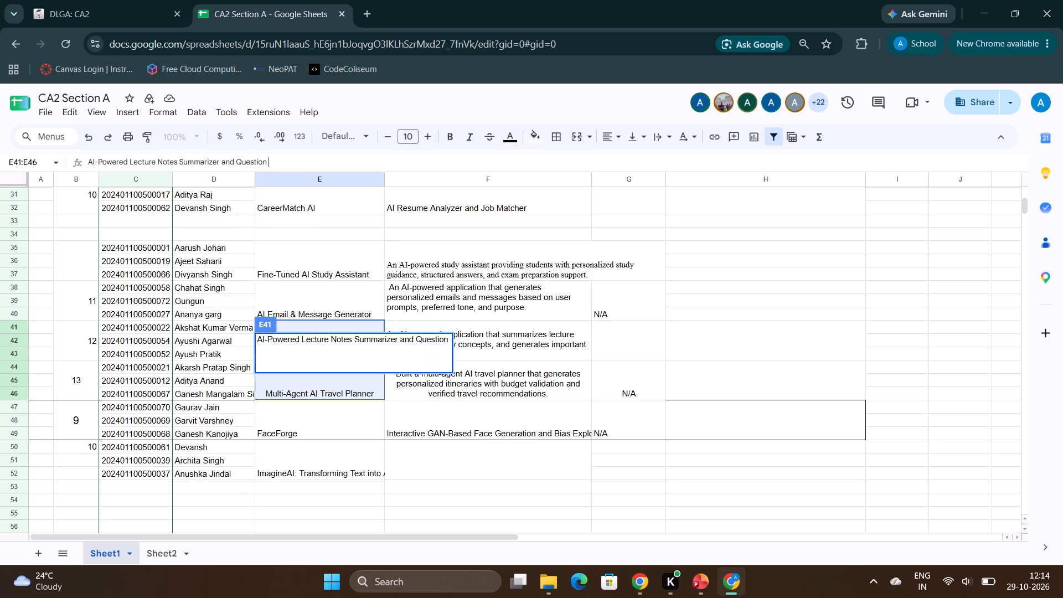
text(Generati)
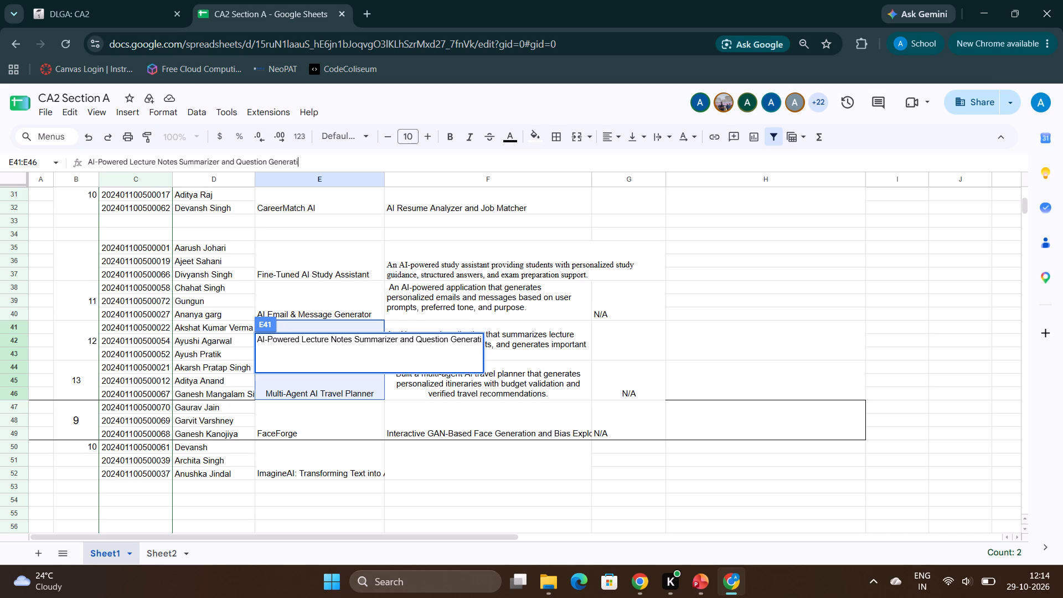
key(BackSpace)
text(or)
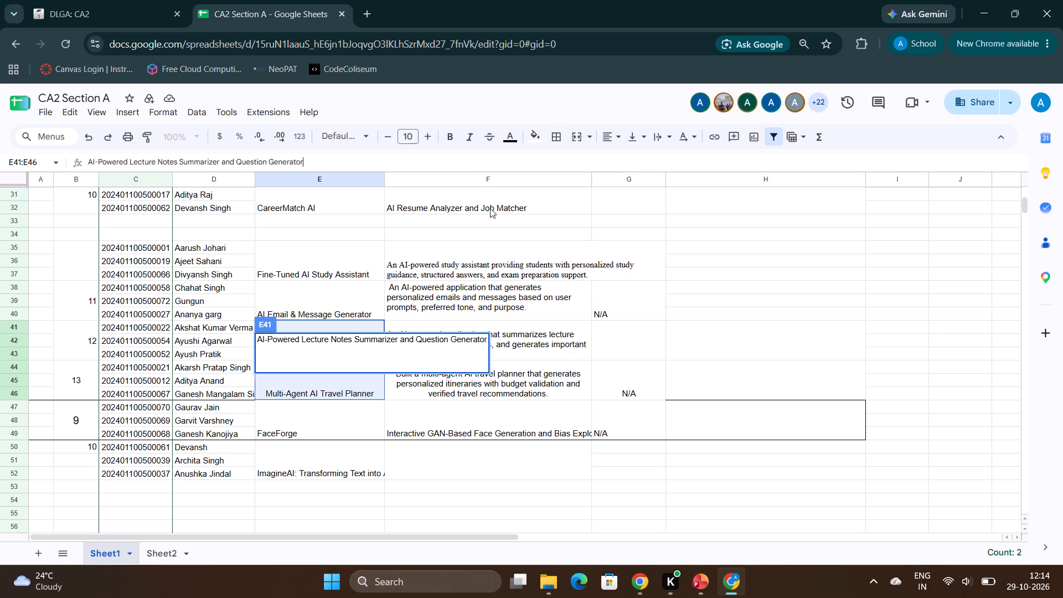
click(602, 338)
click(338, 351)
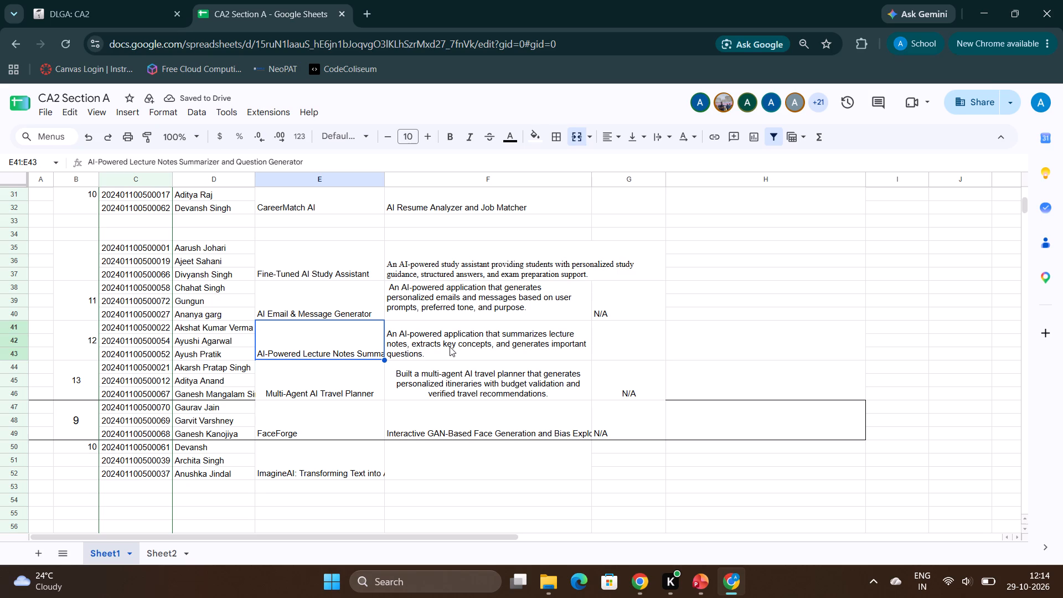
click(487, 354)
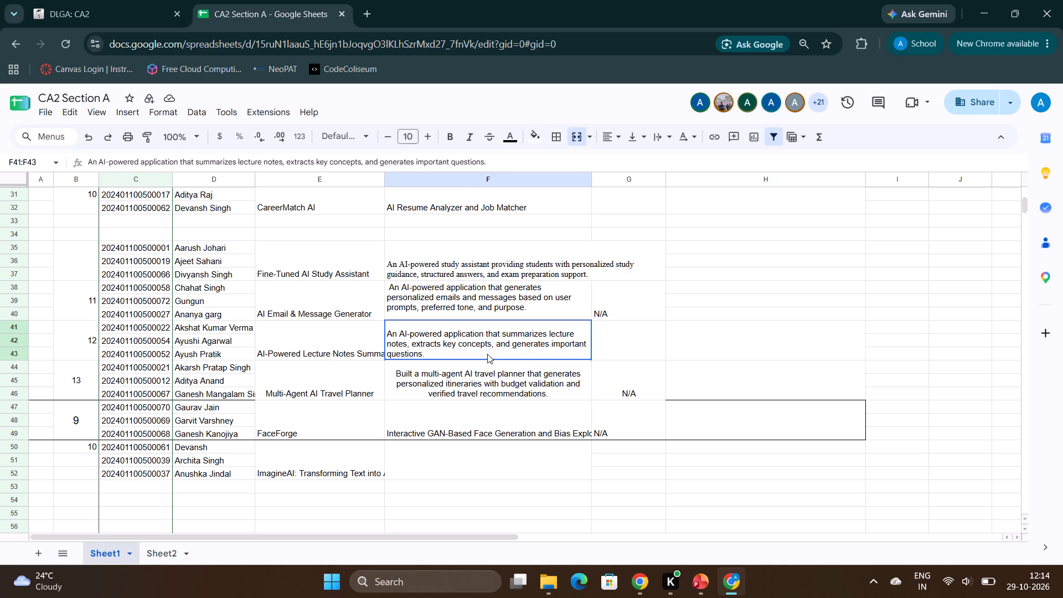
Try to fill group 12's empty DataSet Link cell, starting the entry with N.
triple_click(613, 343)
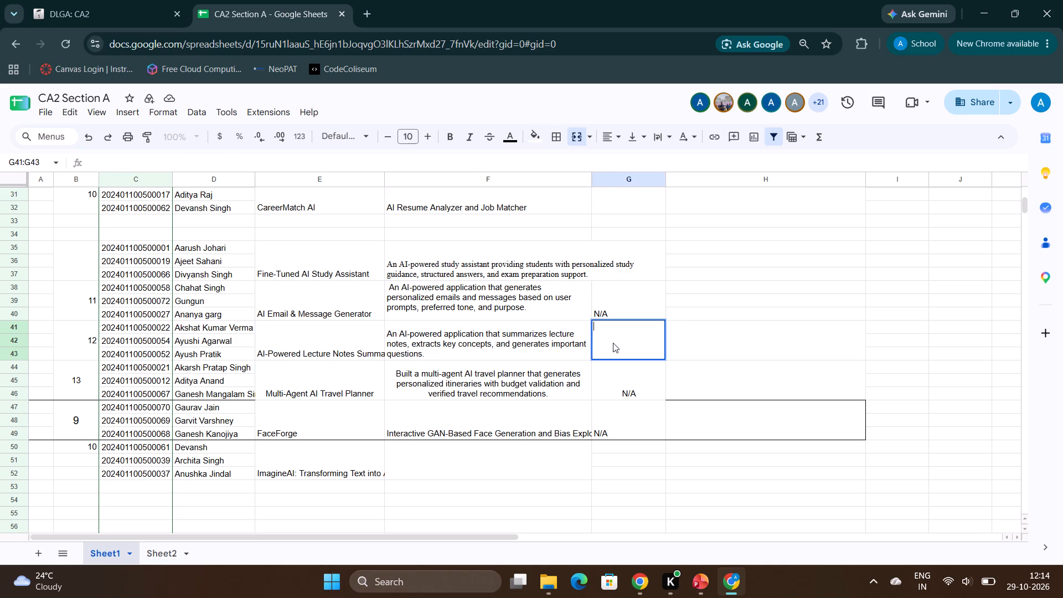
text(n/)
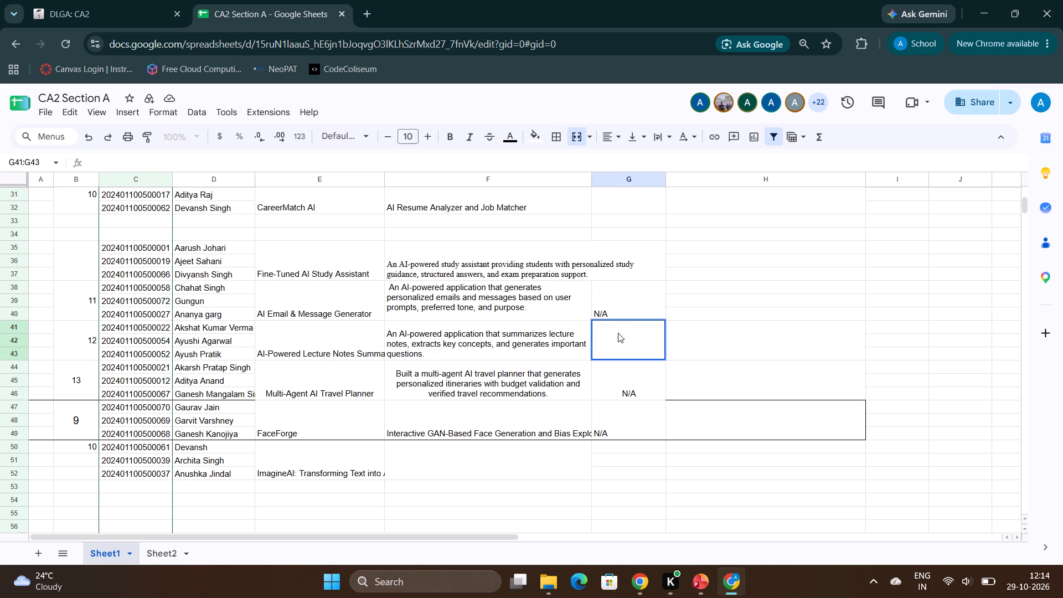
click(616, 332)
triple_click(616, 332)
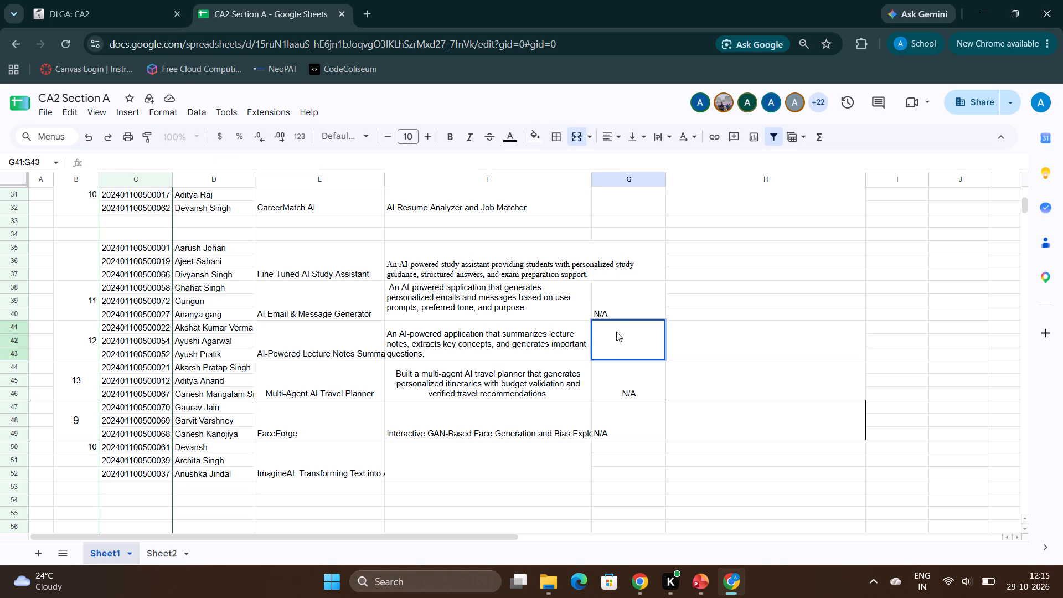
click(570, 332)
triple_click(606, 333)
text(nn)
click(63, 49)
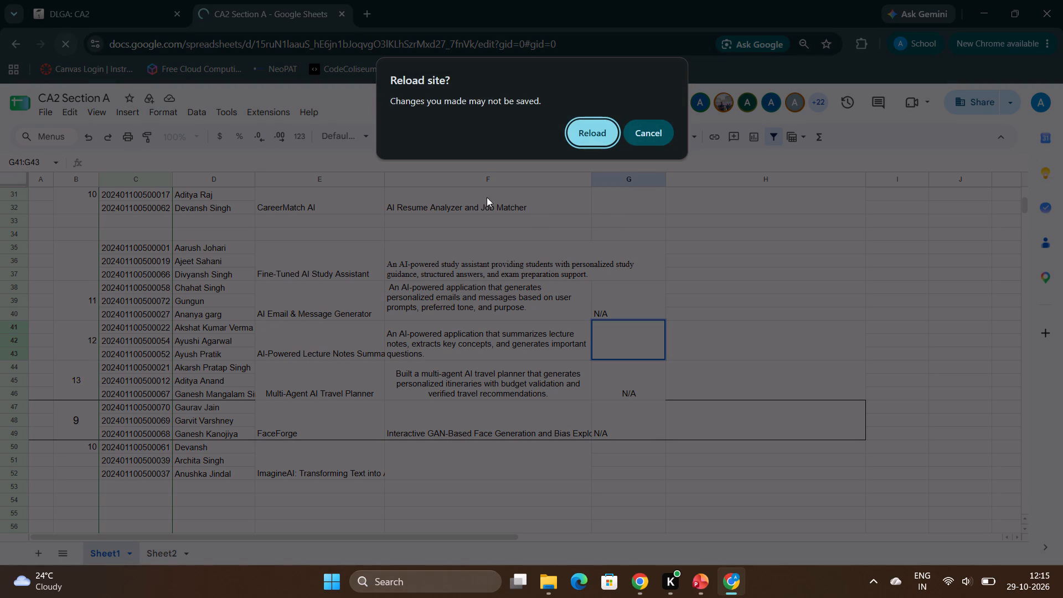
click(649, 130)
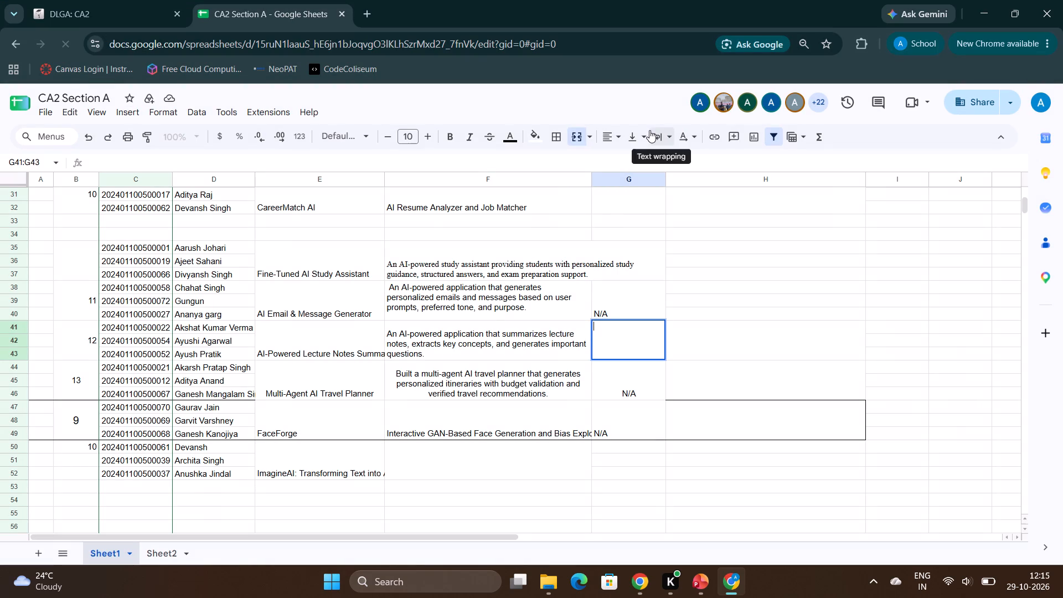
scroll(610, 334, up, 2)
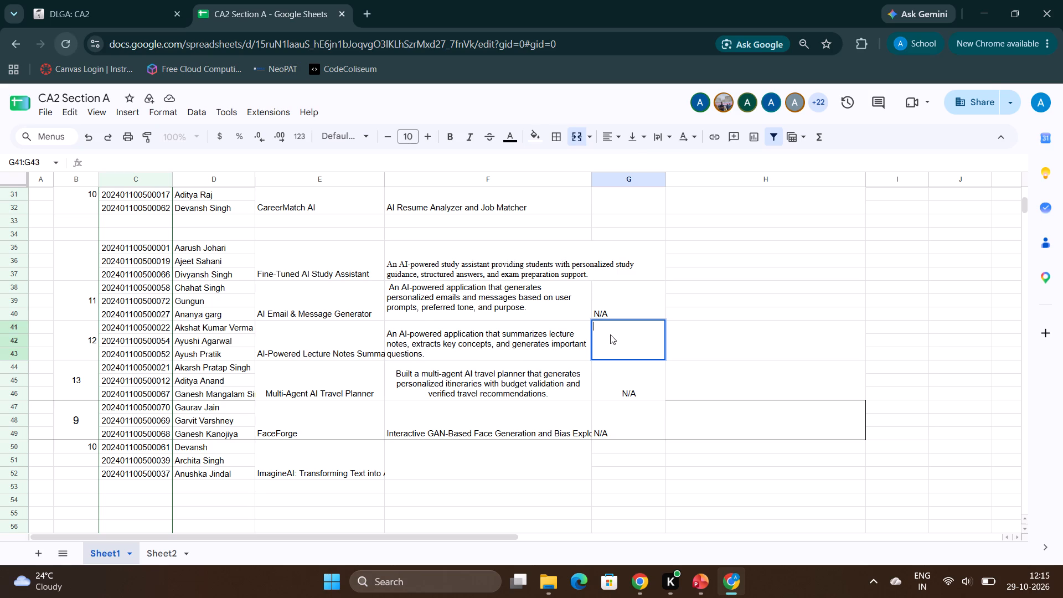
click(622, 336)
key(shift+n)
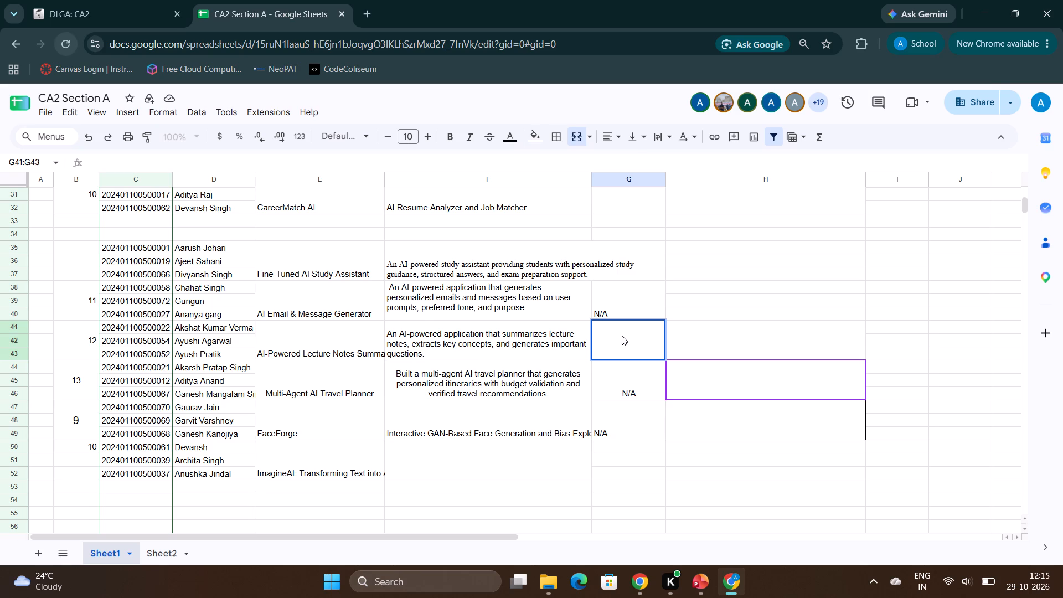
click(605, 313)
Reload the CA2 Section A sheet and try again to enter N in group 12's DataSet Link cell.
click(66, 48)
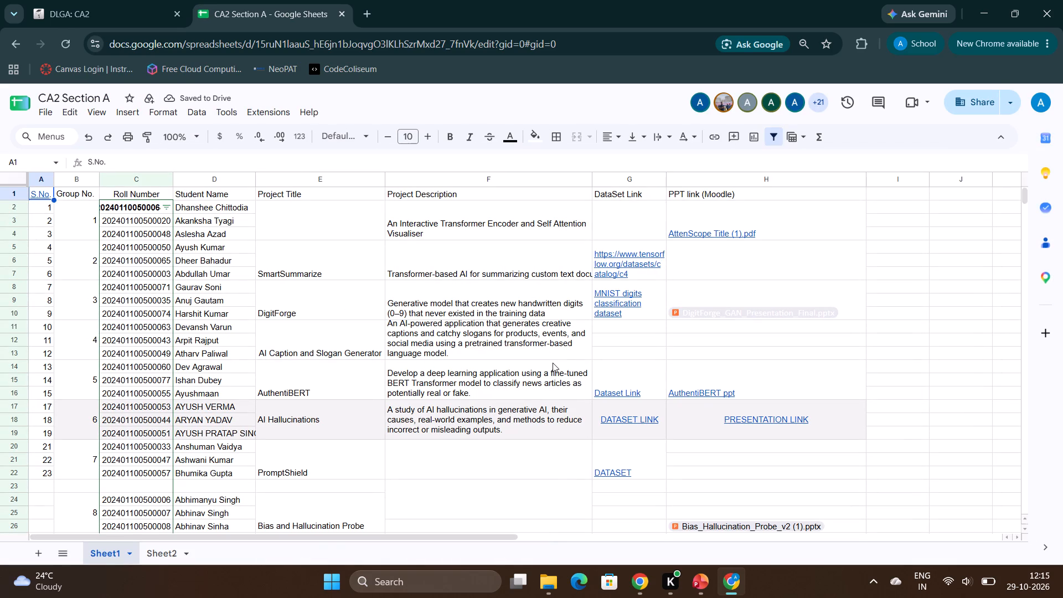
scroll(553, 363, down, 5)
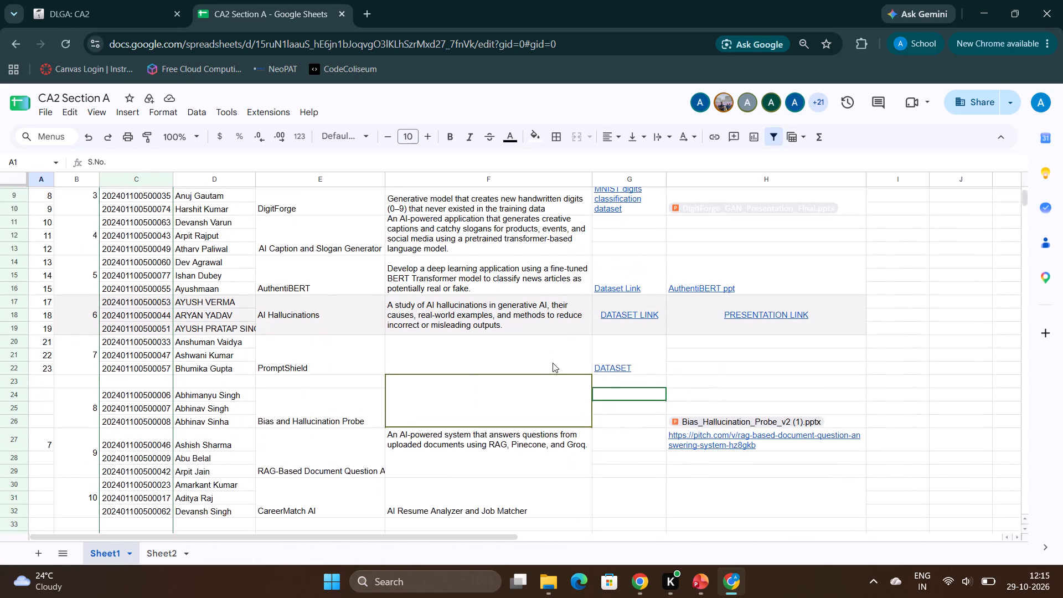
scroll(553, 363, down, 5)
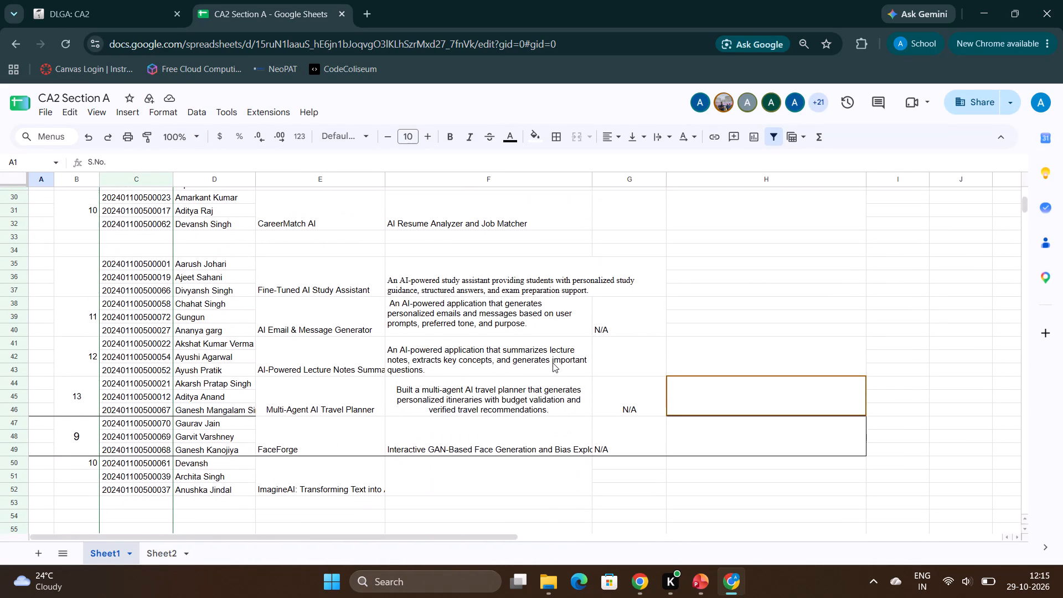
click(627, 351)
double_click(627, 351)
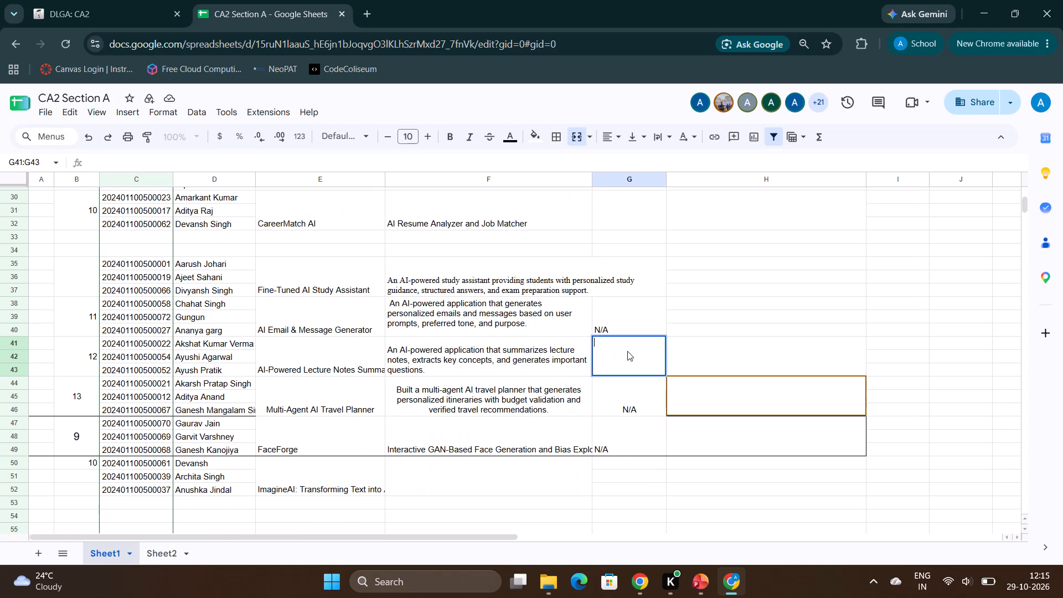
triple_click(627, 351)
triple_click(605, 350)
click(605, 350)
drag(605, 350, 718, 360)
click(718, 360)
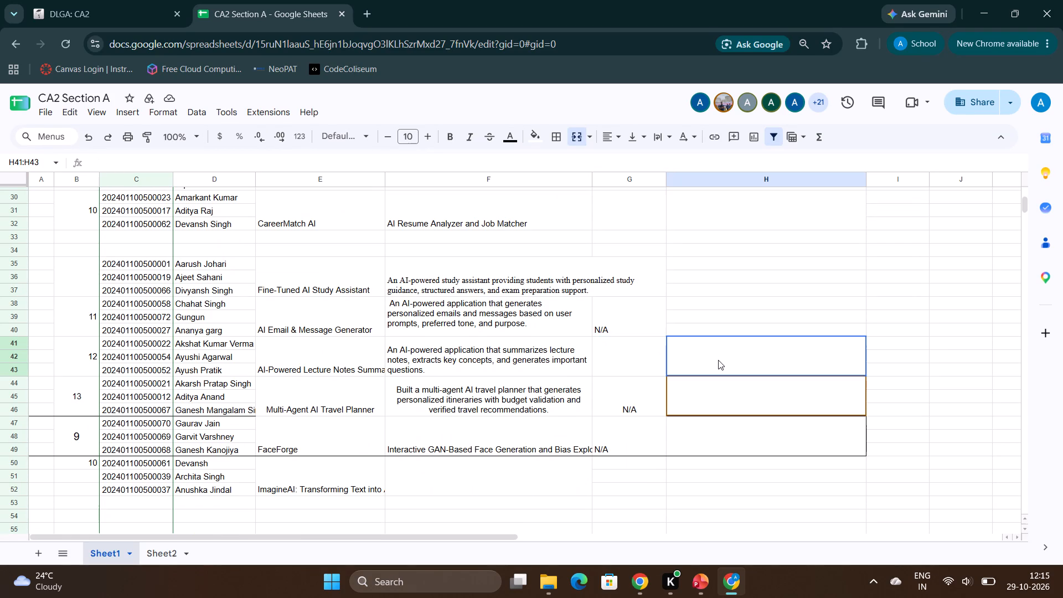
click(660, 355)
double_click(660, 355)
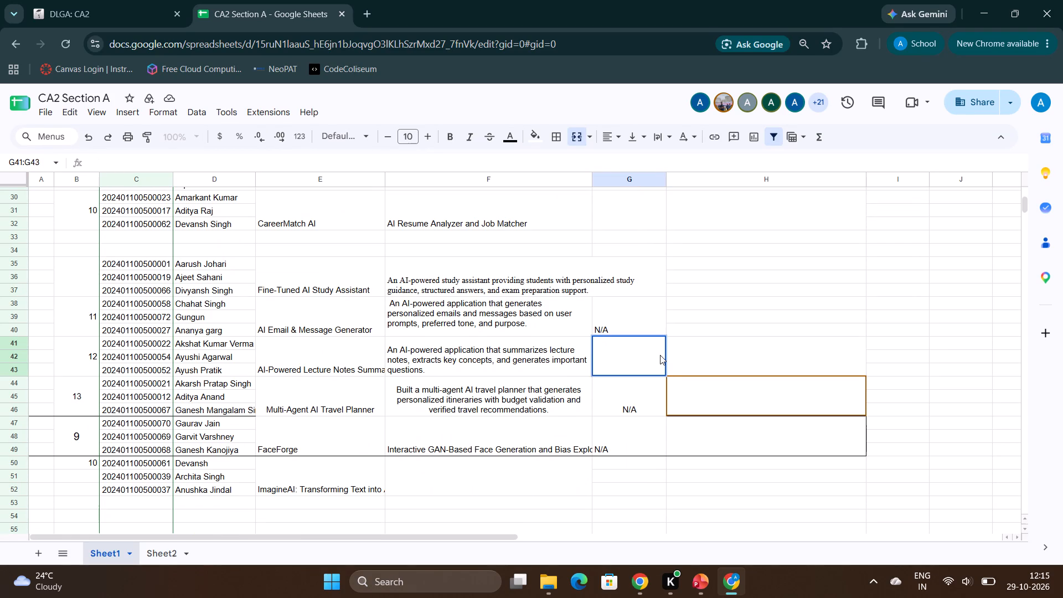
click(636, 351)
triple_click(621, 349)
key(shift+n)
Examine the other groups' dataset and PPT link entries, and select group 12's PPT link (Moodle) cell.
click(720, 349)
scroll(720, 349, up, 6)
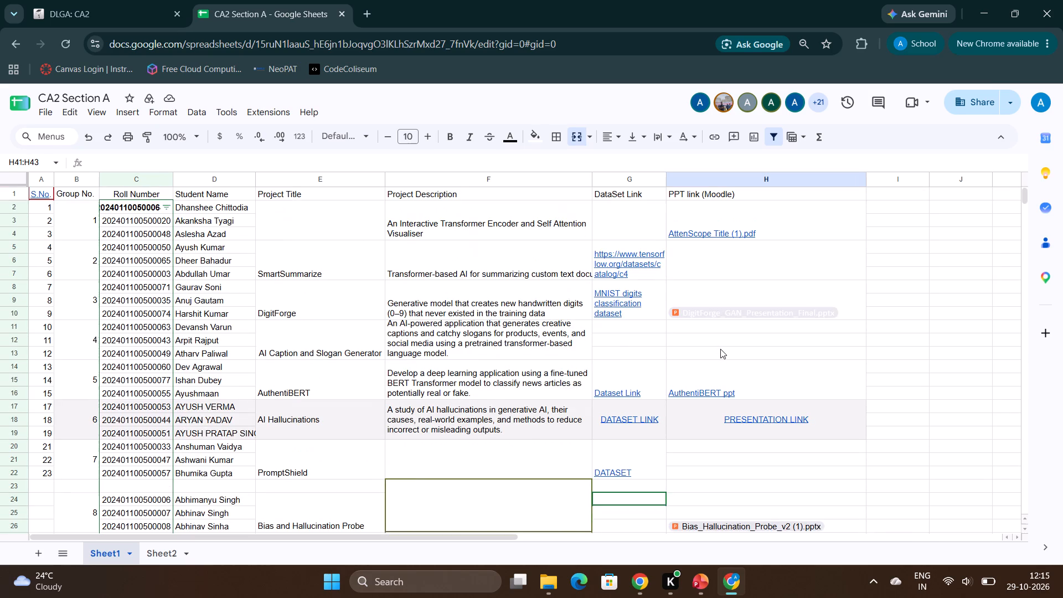
scroll(720, 349, up, 1)
scroll(720, 349, down, 3)
scroll(606, 381, down, 1)
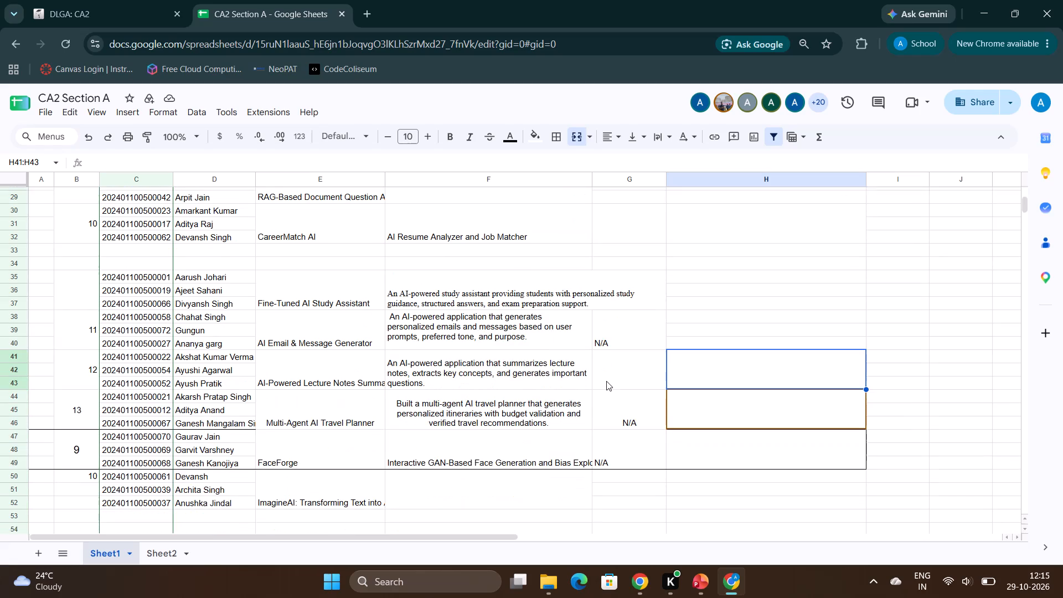
scroll(606, 381, down, 1)
click(649, 362)
click(701, 364)
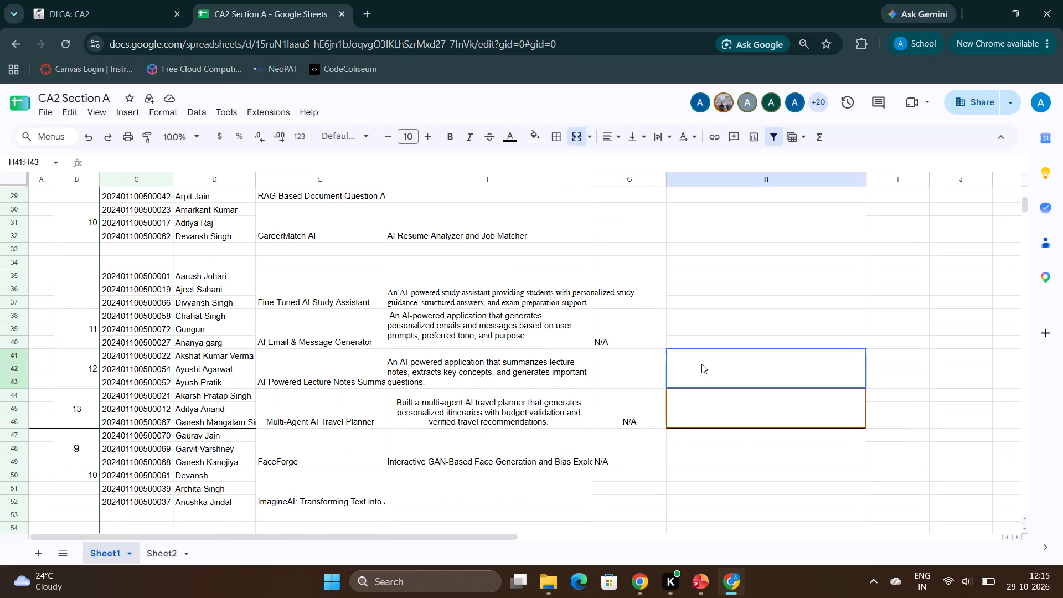
Switch to the Lecture Notes Summarizer presentation in PowerPoint.
key(alt+Tab)
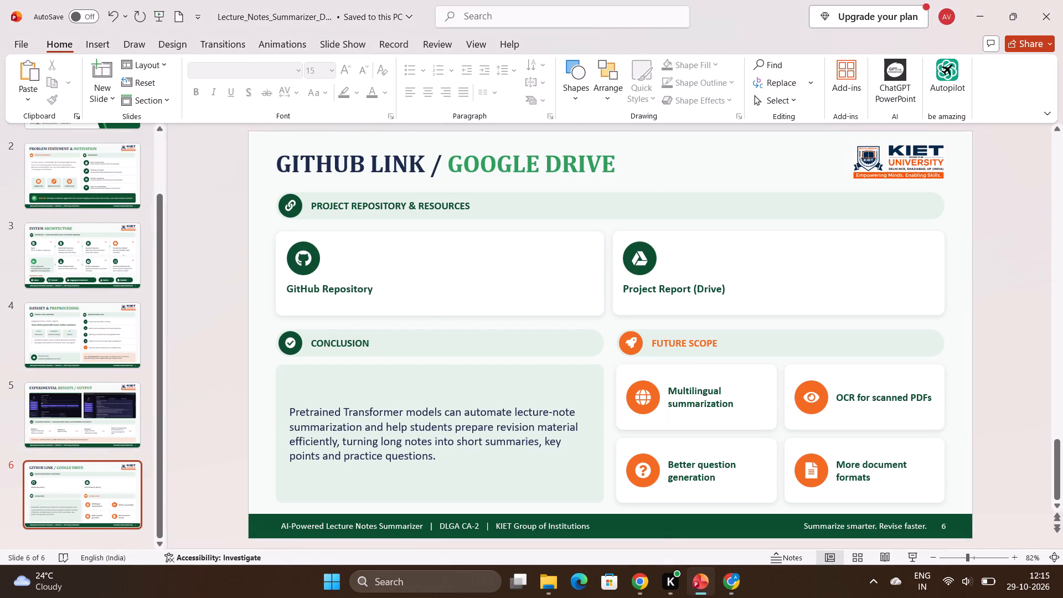
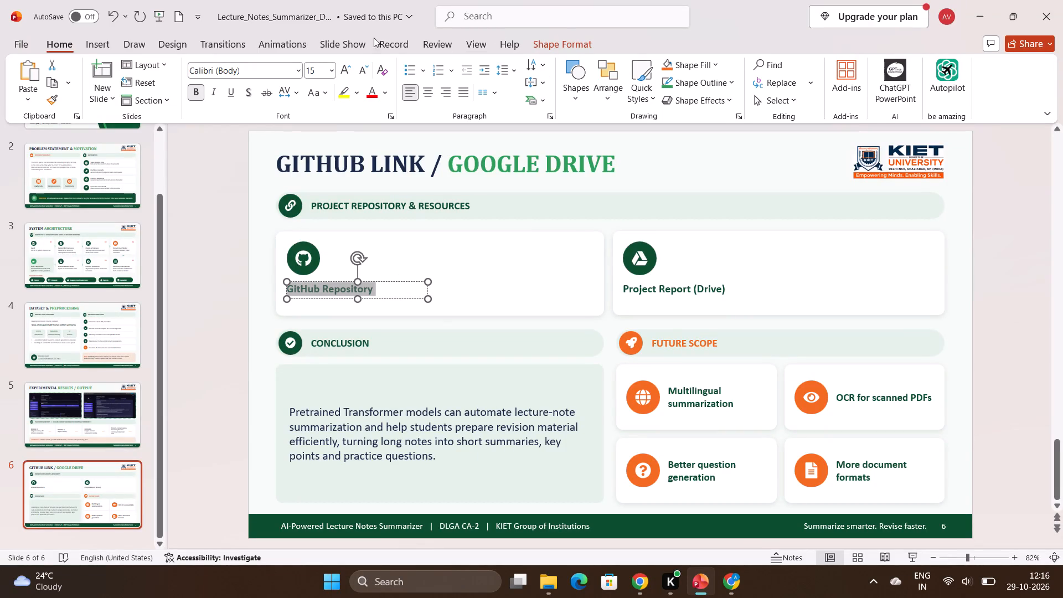
Hyperlink the GitHub Repository text on slide 6 to the copied repository address.
click(91, 42)
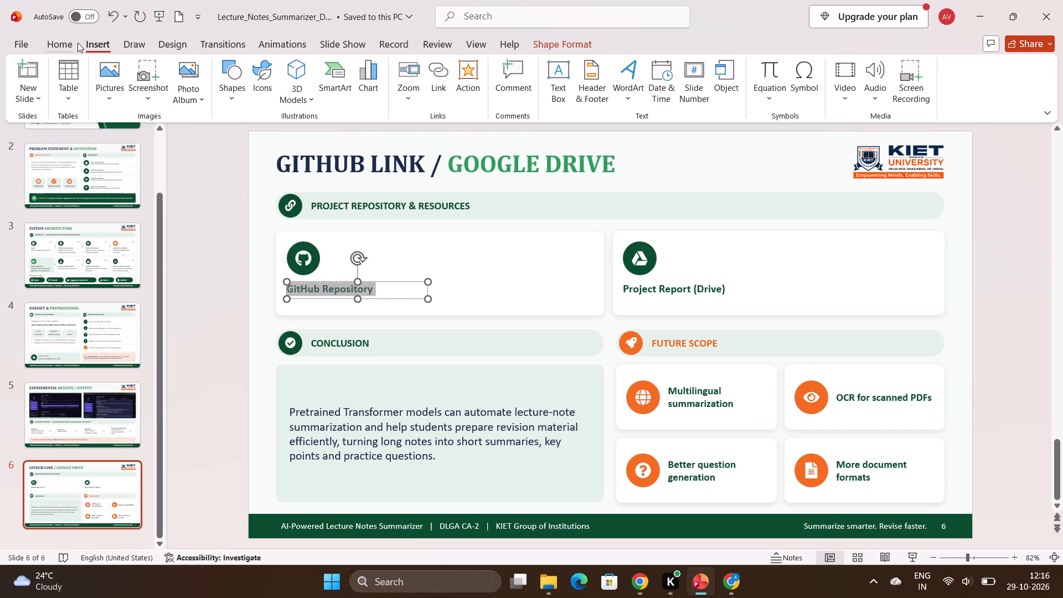
click(442, 85)
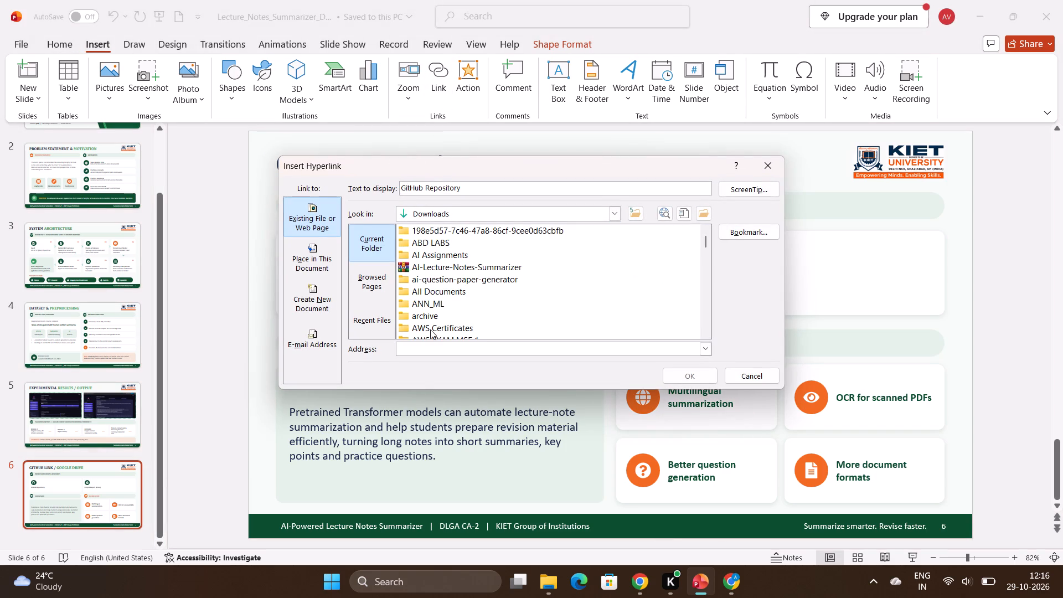
key(ctrl+v)
key(Return)
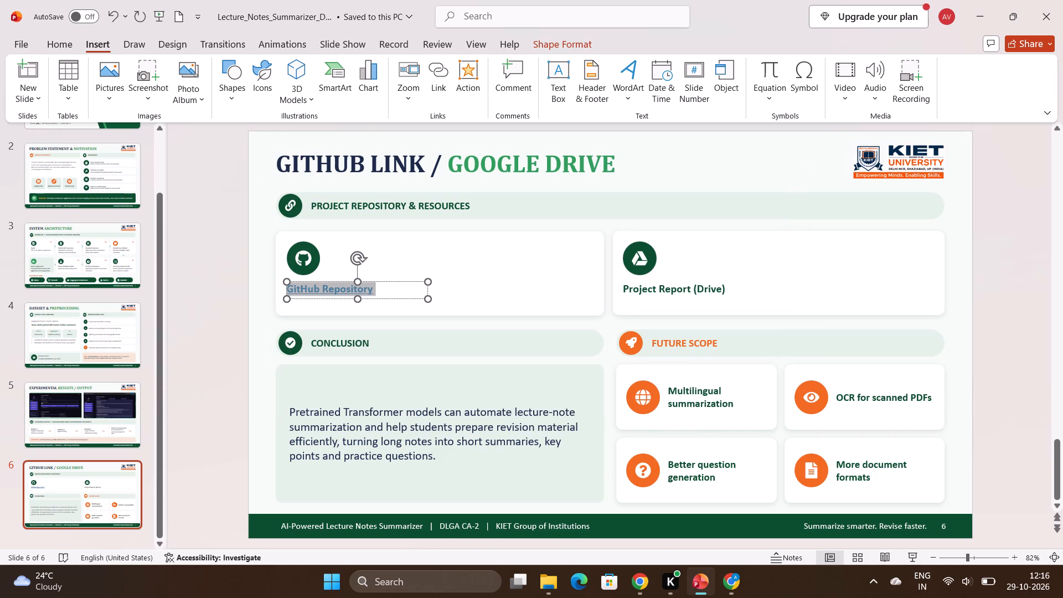
click(501, 286)
Select the Project Report (Drive) text in the resources section of slide 6.
triple_click(674, 289)
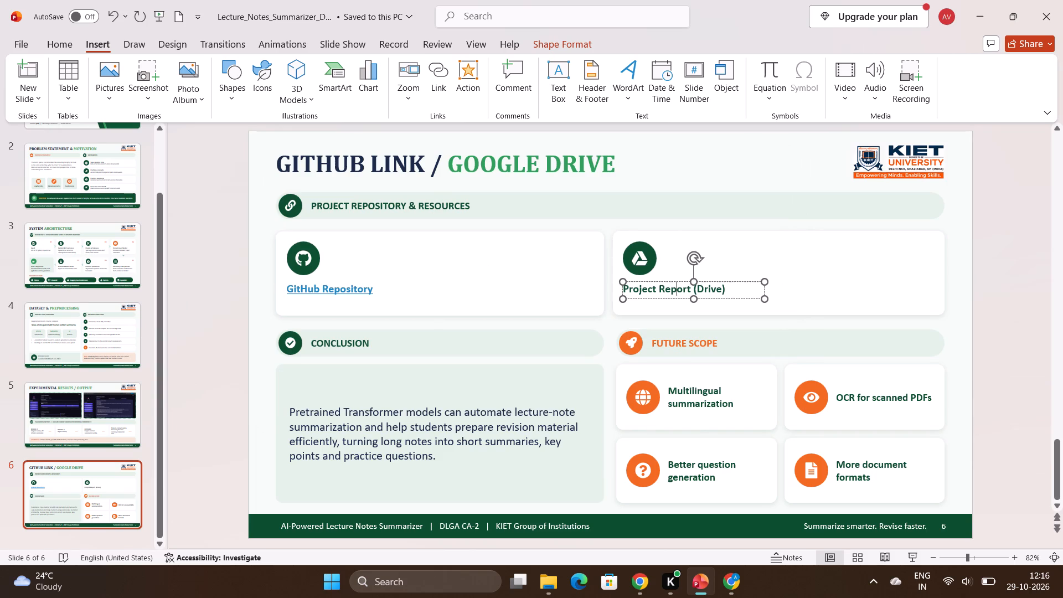
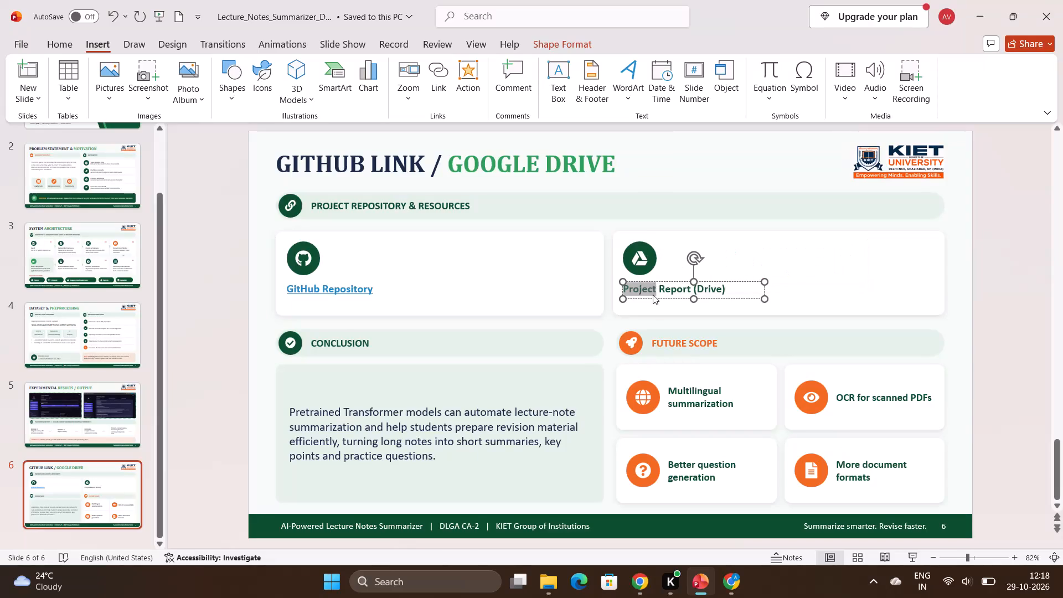
Hyperlink the full Project Report (Drive) text on slide 6 to the copied address and save the presentation.
key(ctrl+a)
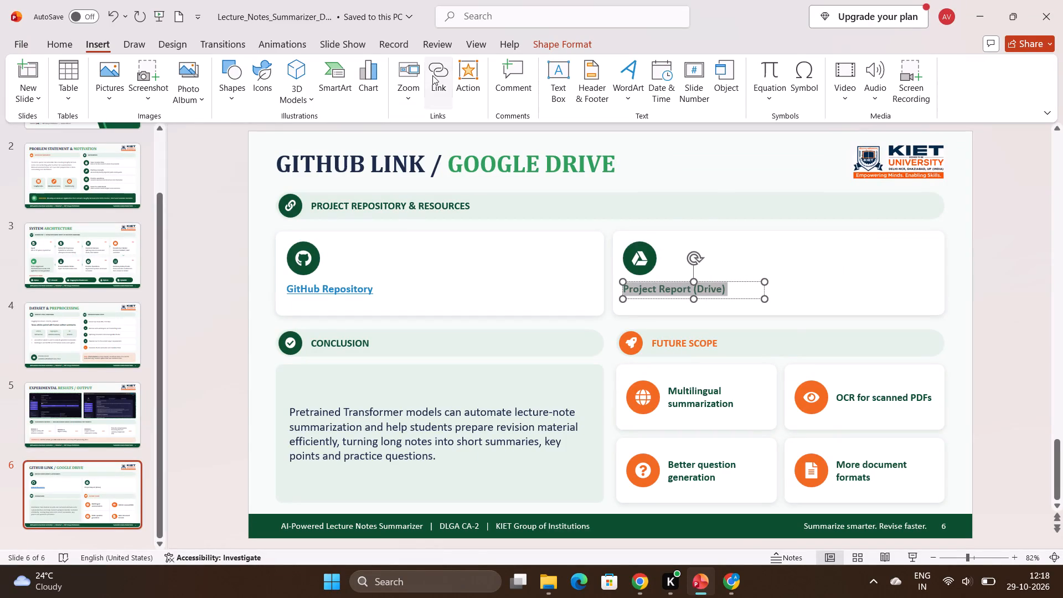
click(432, 75)
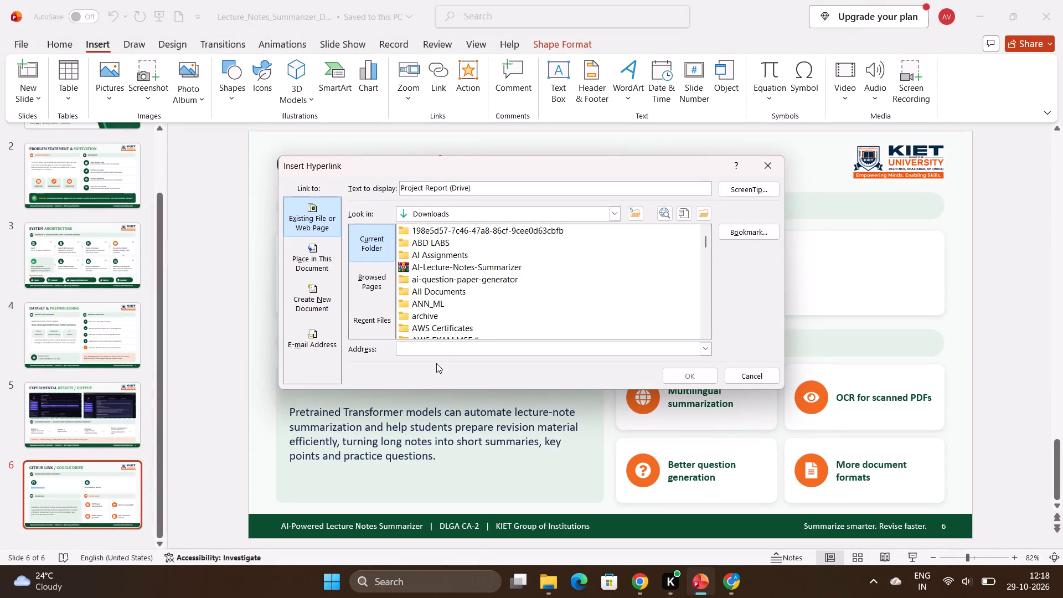
key(ctrl+v)
click(696, 375)
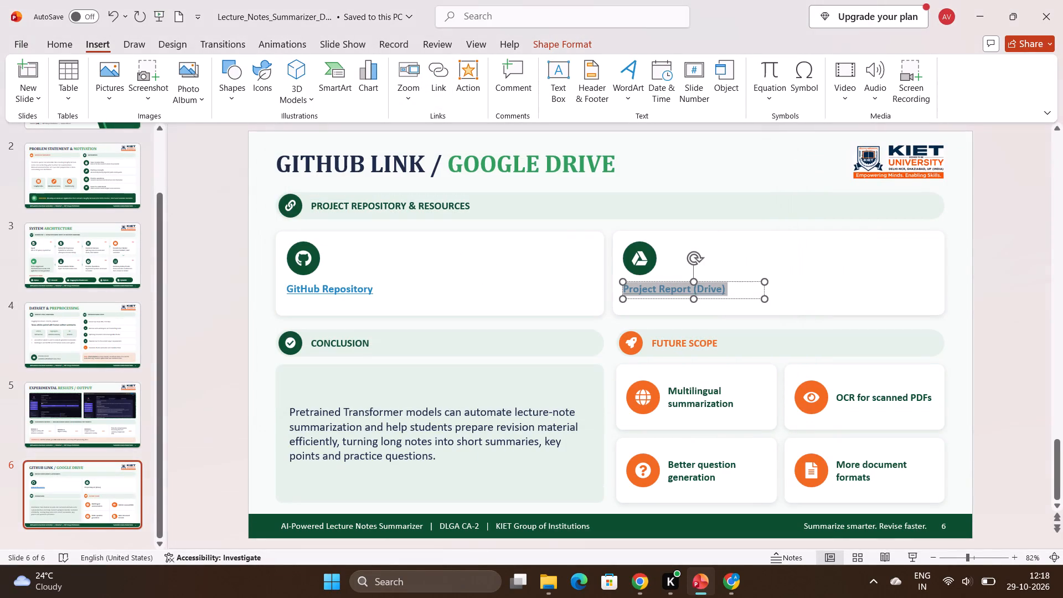
click(966, 267)
key(ctrl+s)
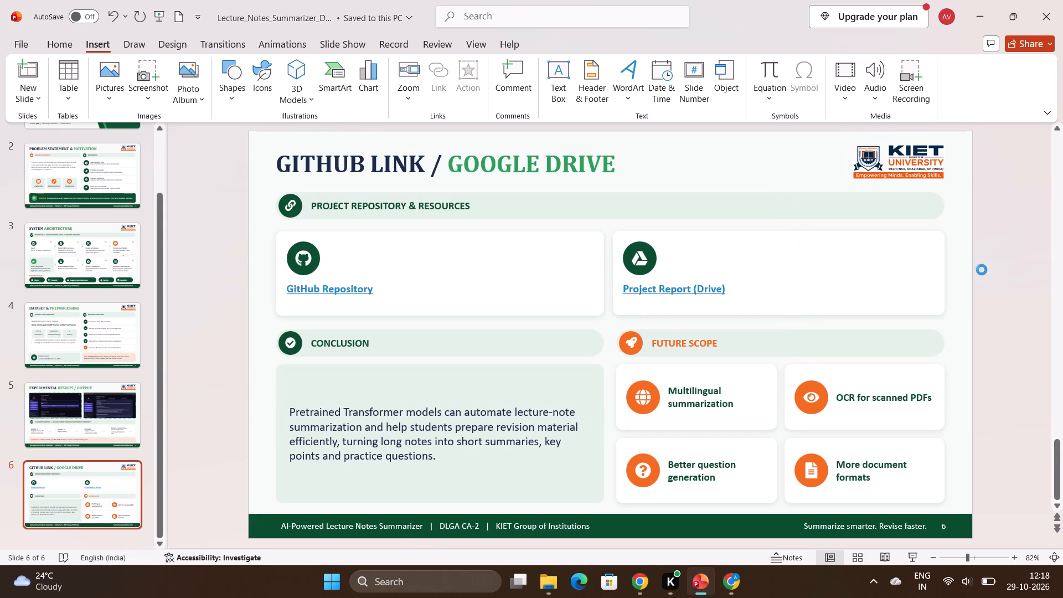
Switch to File Explorer, refresh the Downloads folder and copy the updated Lecture_Notes_Summarizer_DLGA presentation file.
click(549, 589)
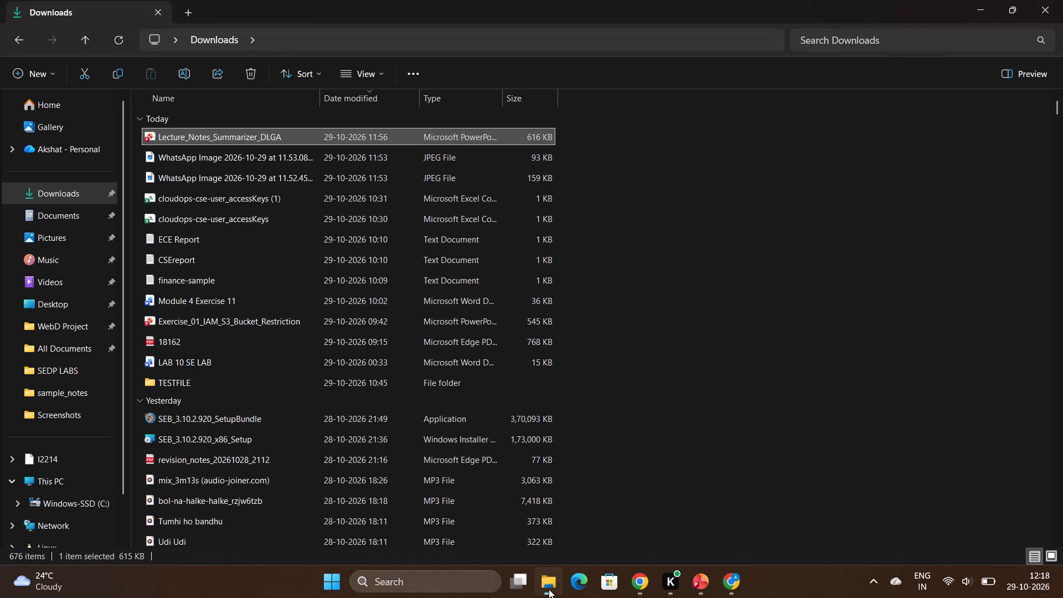
click(108, 37)
click(236, 141)
key(ctrl+c)
click(625, 142)
click(536, 138)
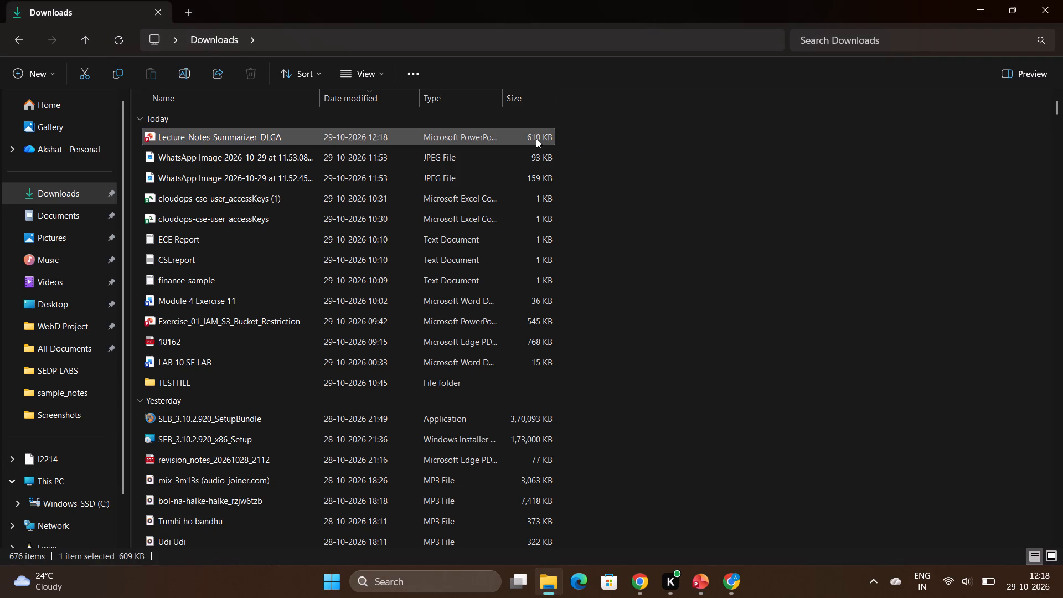
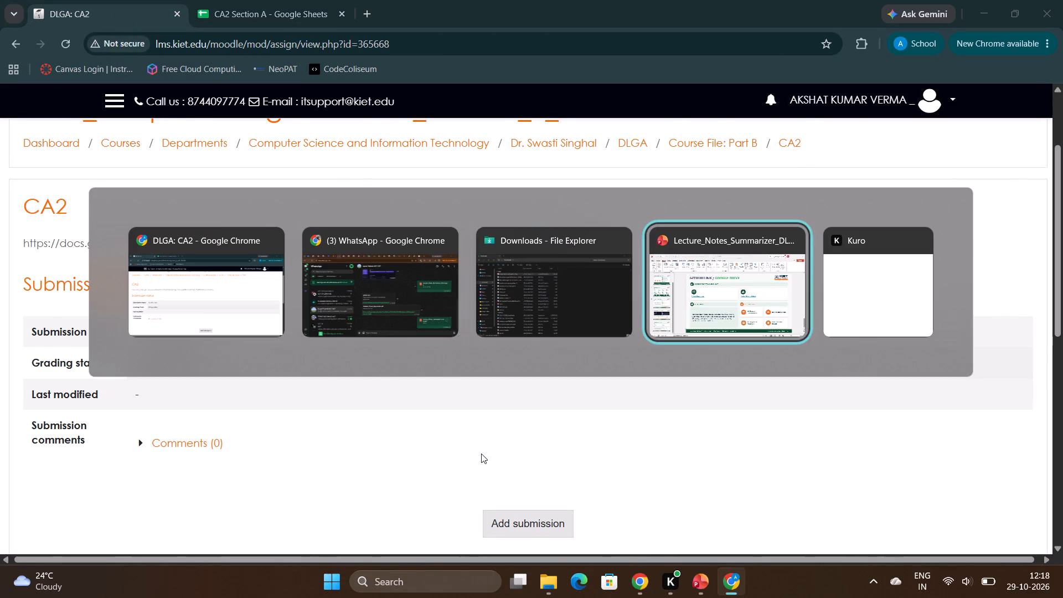
Switch to the PowerPoint presentation and open the Team No. placeholder text on the title slide for editing.
scroll(137, 288, up, 7)
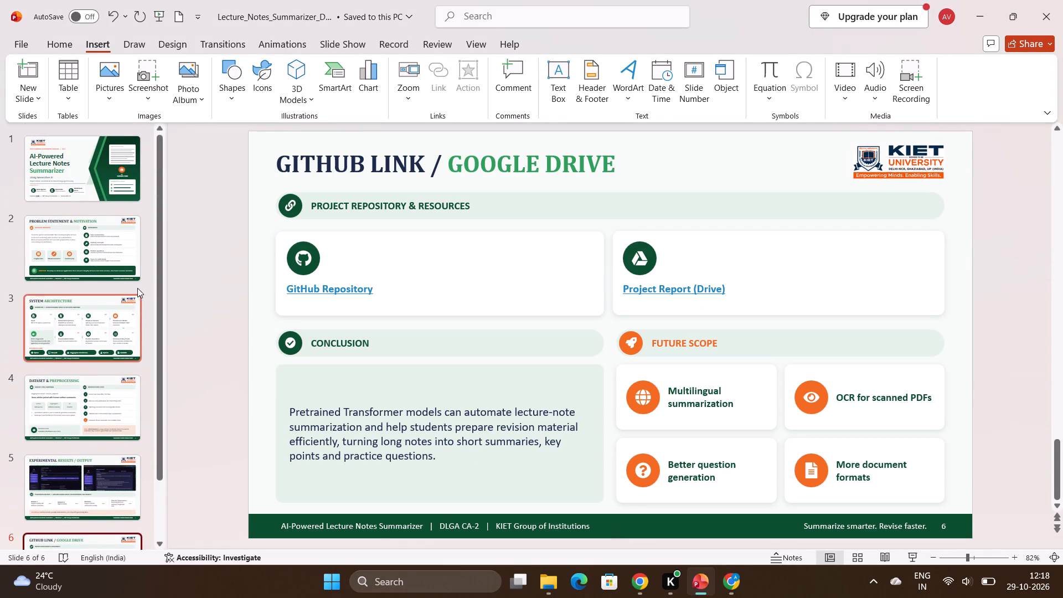
click(115, 194)
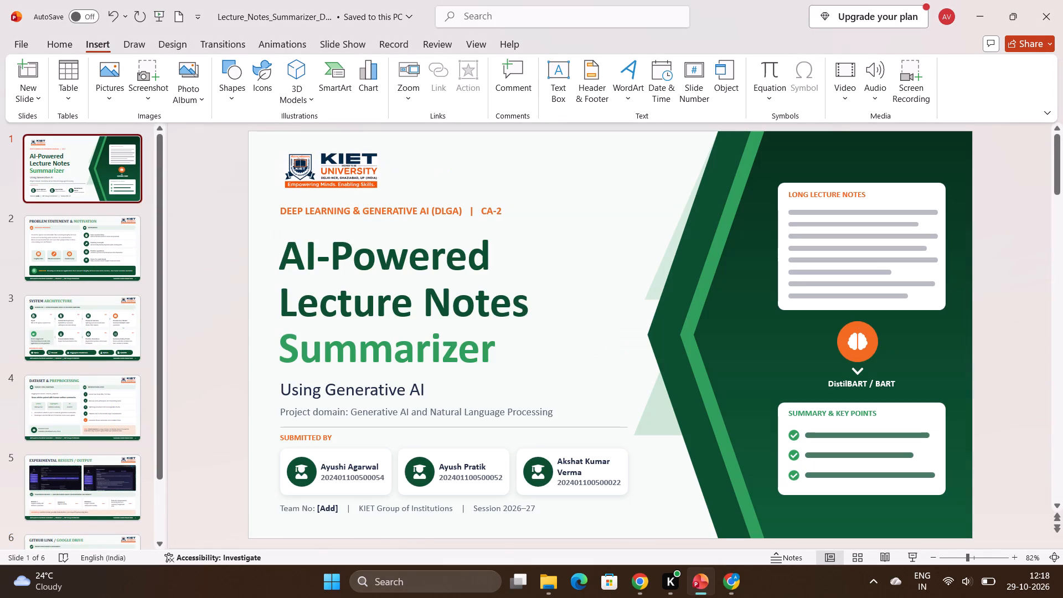
click(329, 507)
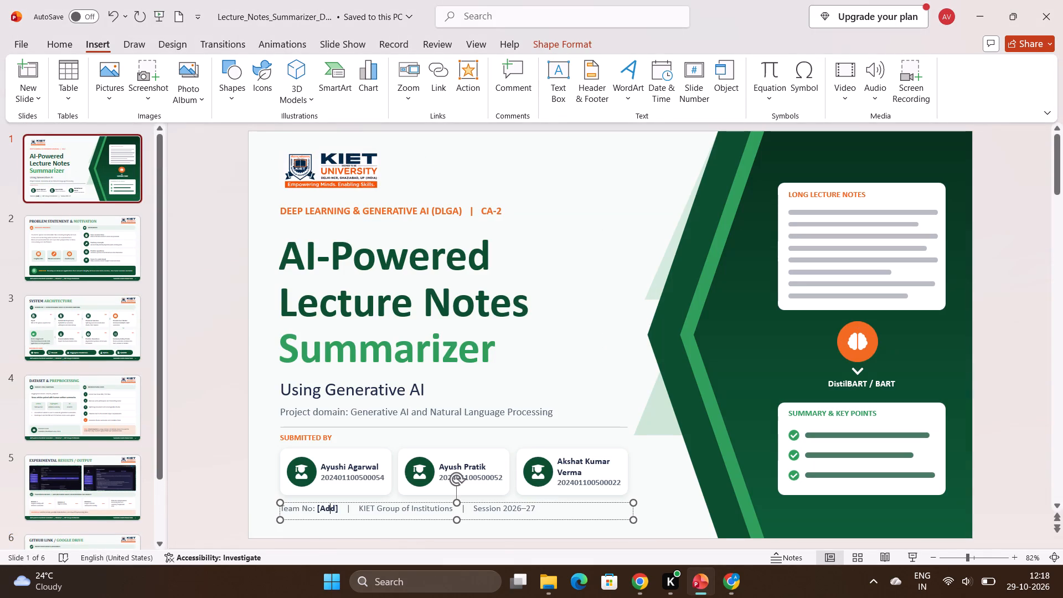
Delete the placeholder word Add from inside the Team No. brackets on the title slide.
key(Right)
key(BackSpace)
key(BackSpace)
key(BackSpace)
Switch to the DLGA: CA2 page in Google Chrome.
key(alt+Tab)
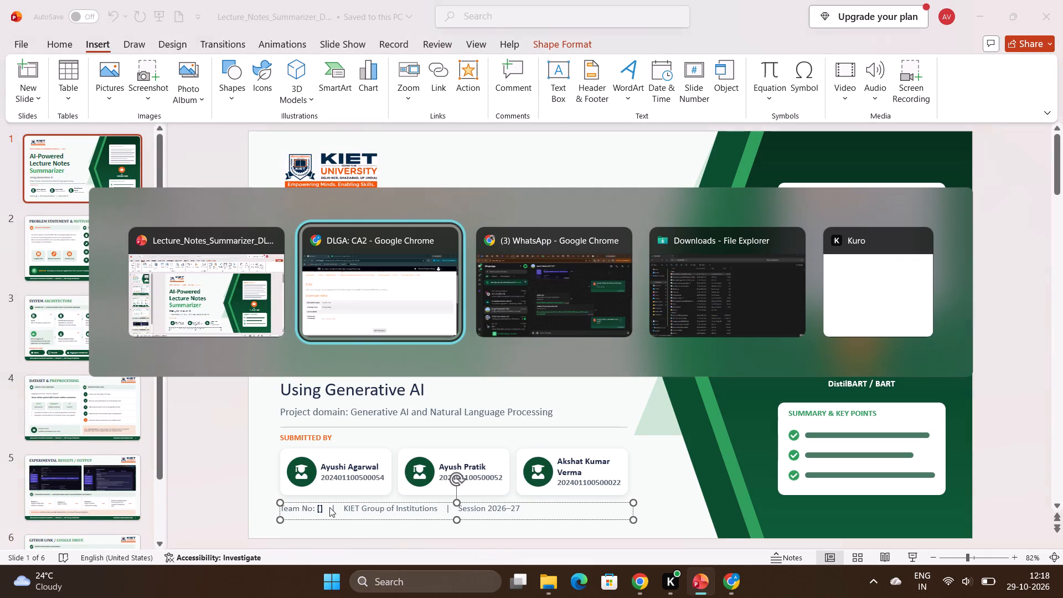
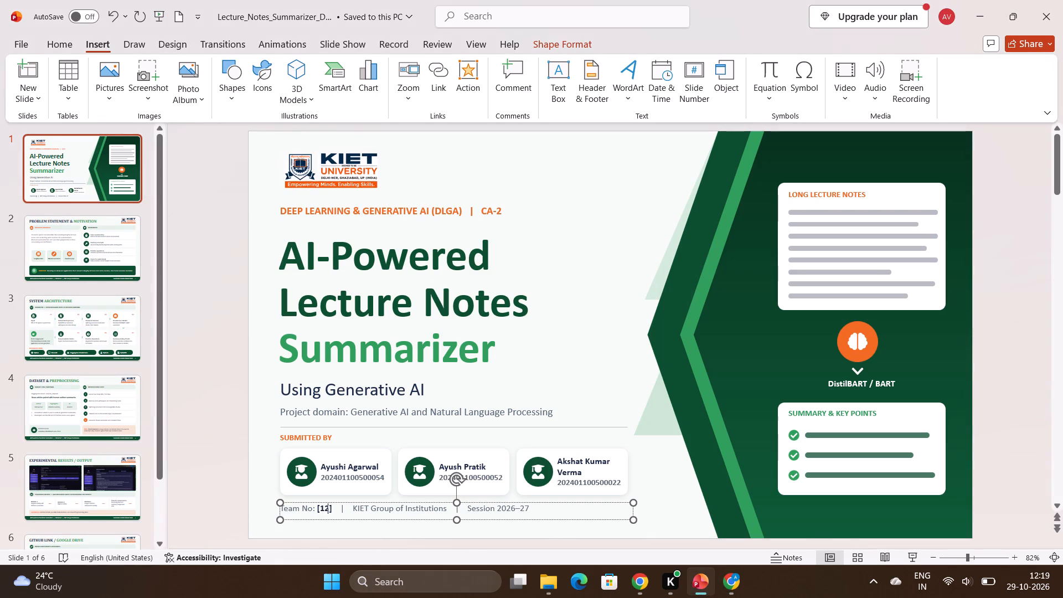
Finish editing the Team No. line on the title slide and save the presentation.
click(601, 307)
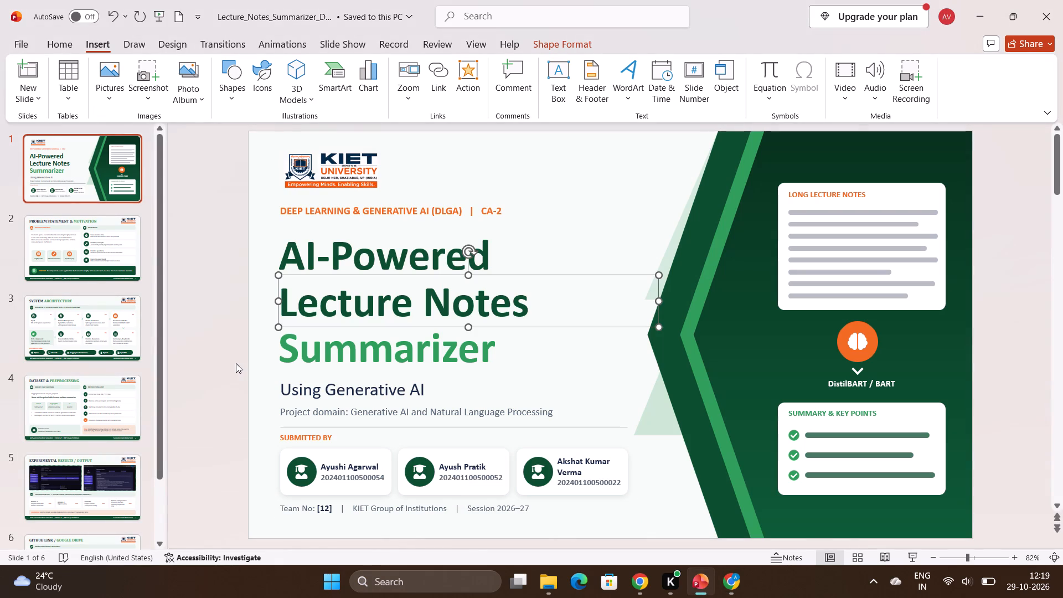
click(236, 363)
key(ctrl+s)
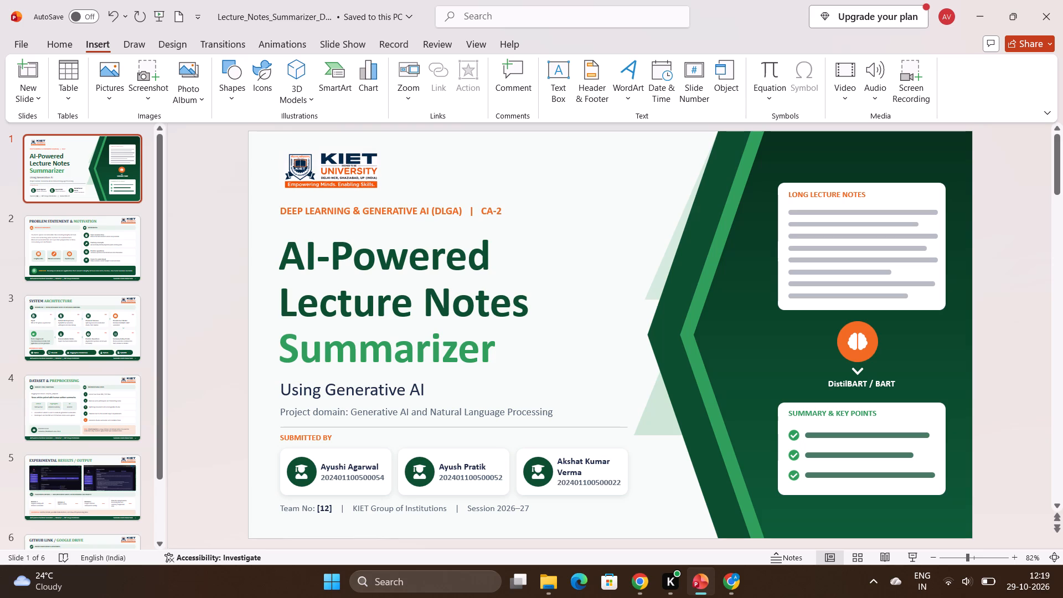
Switch to the CA2 Section A spreadsheet in Chrome for a brief look, and start switching back to the PowerPoint presentation.
key(alt+Tab)
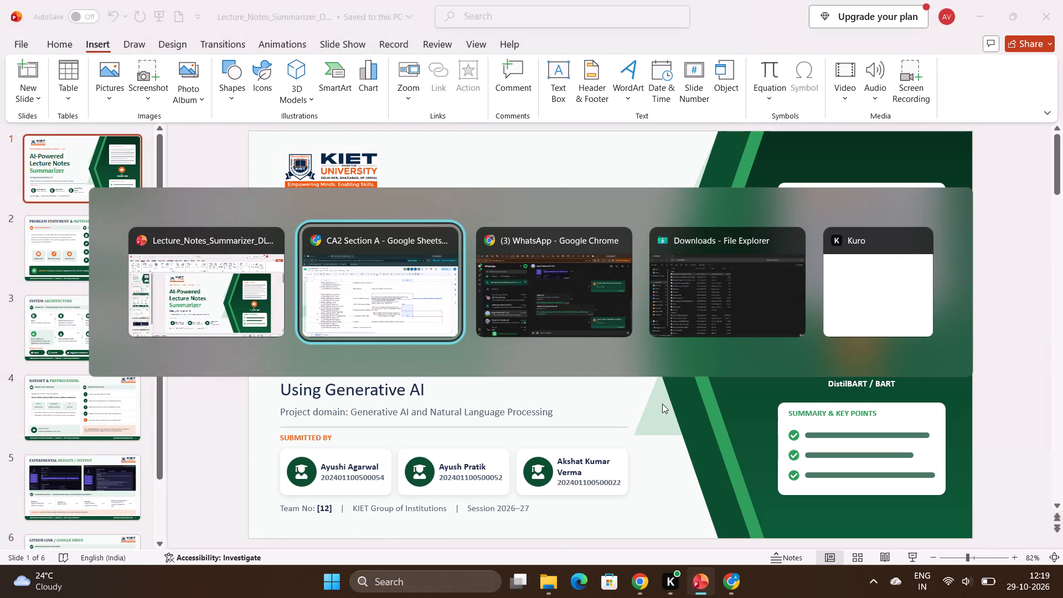
key(alt+Tab)
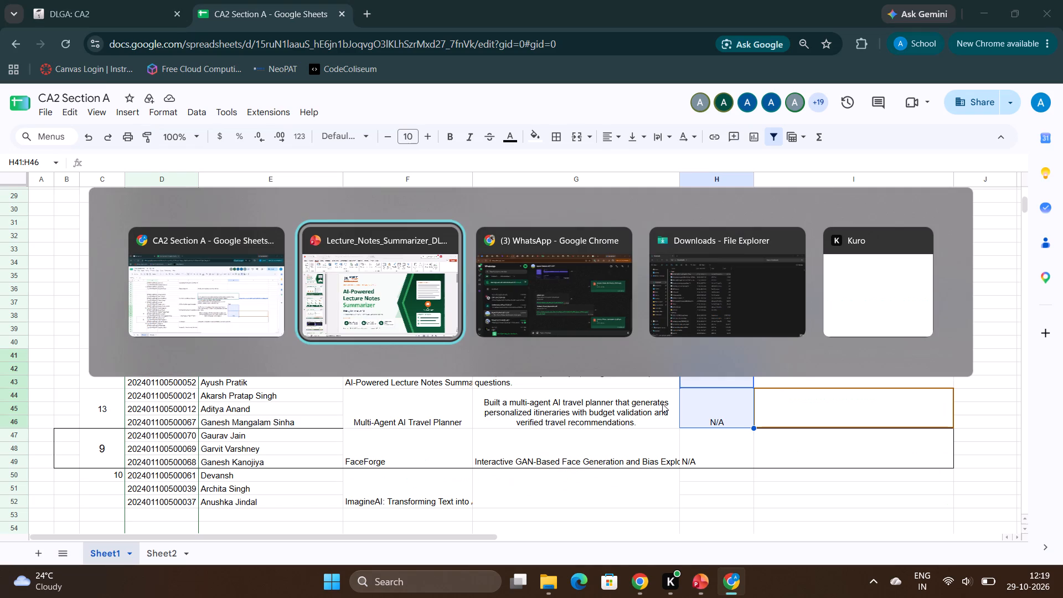